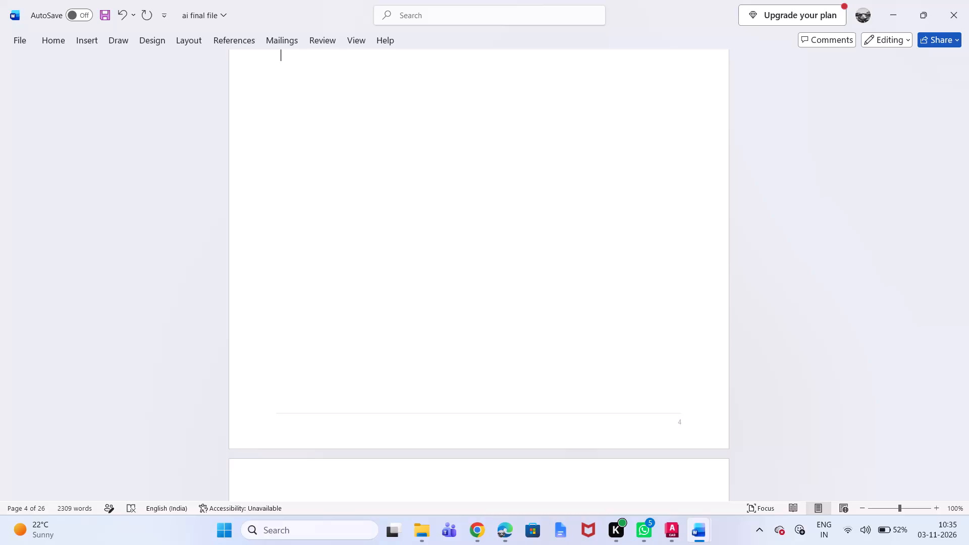
Look through pages 4 to 6 of the report, covering the blank areas and the lists of figures and tables.
{"action": "key", "text": "Down"}
{"action": "key", "text": "Down"}
{"action": "key", "text": "Down"}
{"action": "key", "text": "Down"}
{"action": "key", "text": "Down"}
{"action": "key", "text": "Down"}
{"action": "key", "text": "Down"}
{"action": "key", "text": "Down"}
{"action": "key", "text": "Down"}
{"action": "key", "text": "Down"}
{"action": "key", "text": "Down"}
{"action": "key", "text": "Down"}
{"action": "key", "text": "Down"}
{"action": "key", "text": "Down"}
{"action": "key", "text": "Down"}
{"action": "key", "text": "Down"}
{"action": "key", "text": "Down"}
{"action": "key", "text": "Down"}
{"action": "key", "text": "Down"}
{"action": "key", "text": "Down"}
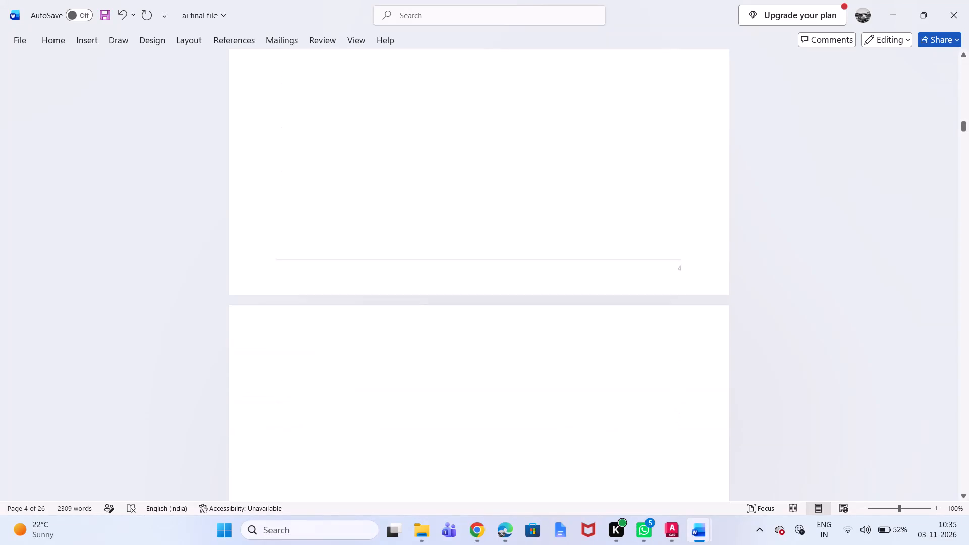
{"action": "key", "text": "Up"}
{"action": "key", "text": "Up"}
{"action": "key", "text": "Up"}
{"action": "key", "text": "Up"}
{"action": "key", "text": "Up"}
{"action": "key", "text": "Up"}
{"action": "key", "text": "Up"}
{"action": "key", "text": "Up"}
{"action": "key", "text": "Up"}
{"action": "key", "text": "Up"}
{"action": "key", "text": "Up"}
{"action": "key", "text": "Up"}
{"action": "key", "text": "Up"}
{"action": "key", "text": "Up"}
{"action": "key", "text": "Up"}
{"action": "key", "text": "Up"}
{"action": "key", "text": "Up"}
{"action": "key", "text": "Up"}
{"action": "key", "text": "Up"}
{"action": "key", "text": "Up"}
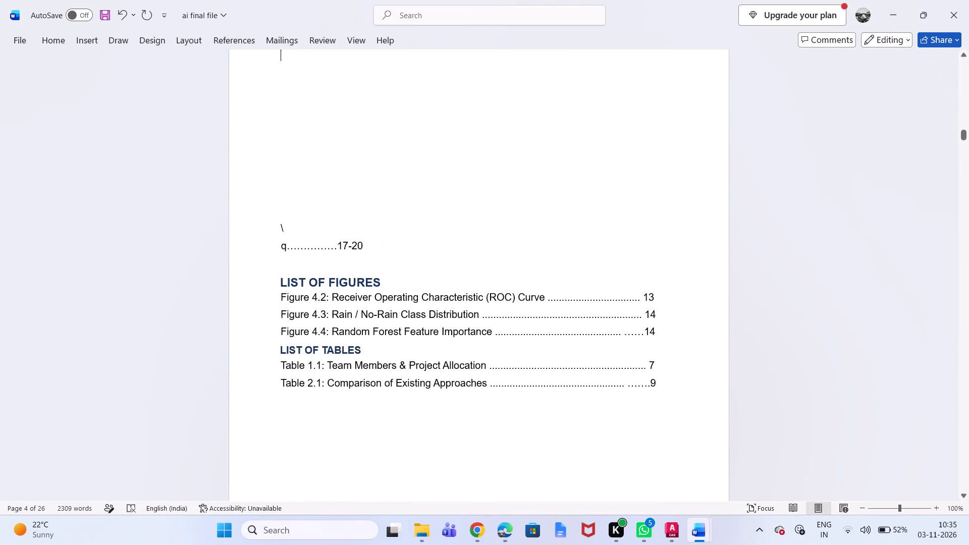
{"action": "key", "text": "Down"}
{"action": "key", "text": "Down"}
{"action": "key", "text": "Down"}
{"action": "key", "text": "Down"}
{"action": "key", "text": "Down"}
{"action": "key", "text": "Down"}
{"action": "key", "text": "Down"}
{"action": "key", "text": "Down"}
{"action": "key", "text": "Down"}
{"action": "key", "text": "Down"}
{"action": "key", "text": "Down"}
{"action": "key", "text": "Down"}
{"action": "key", "text": "Down"}
{"action": "key", "text": "Down"}
{"action": "key", "text": "Down"}
{"action": "key", "text": "Down"}
{"action": "key", "text": "Down"}
{"action": "key", "text": "Down"}
{"action": "key", "text": "Down"}
{"action": "key", "text": "Down"}
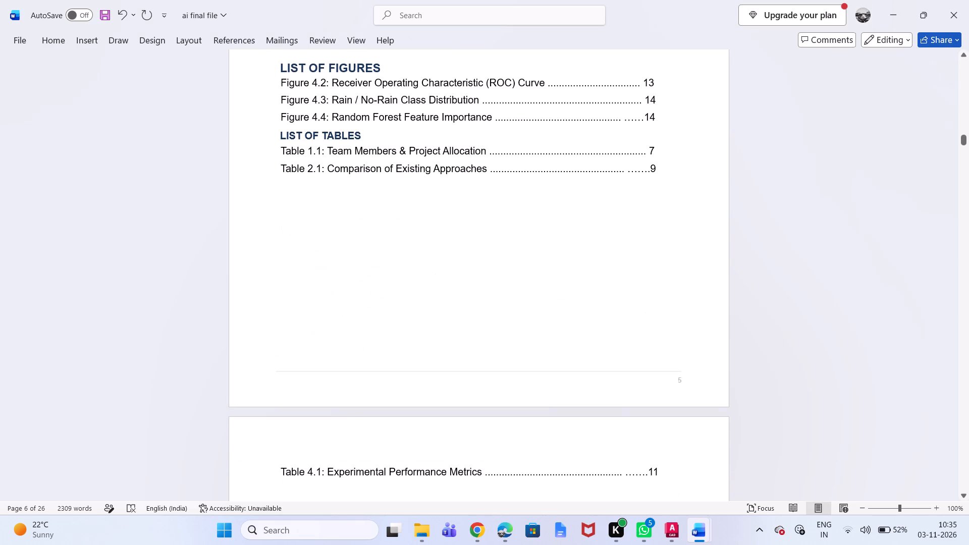
Examine the page layout from the List of Tables entries through the List of Standards table and back to page 4.
{"action": "left_click", "coordinate": [640, 152]}
{"action": "key", "text": "Down"}
{"action": "key", "text": "Down"}
{"action": "key", "text": "Down"}
{"action": "key", "text": "Down"}
{"action": "key", "text": "Down"}
{"action": "key", "text": "Down"}
{"action": "key", "text": "Down"}
{"action": "key", "text": "Down"}
{"action": "key", "text": "Down"}
{"action": "key", "text": "Down"}
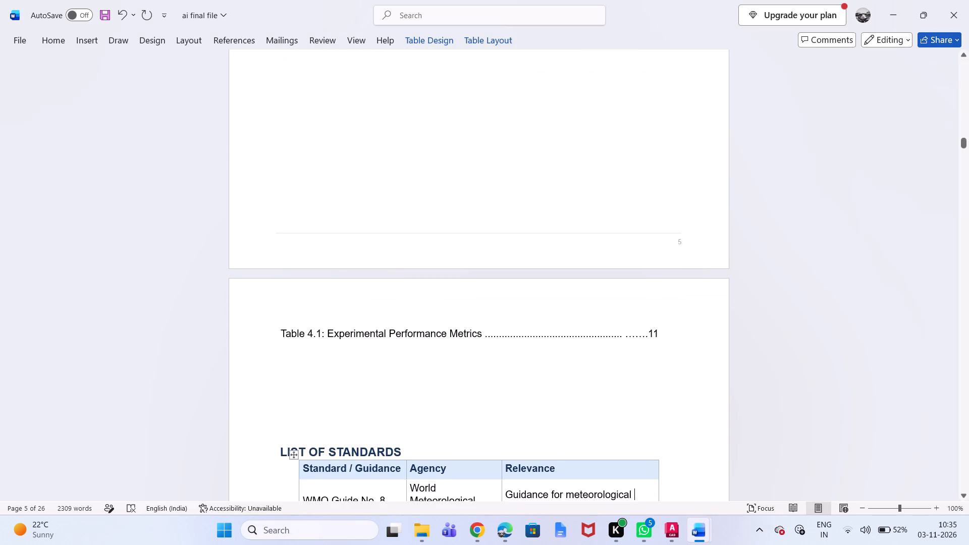
{"action": "key", "text": "Down"}
{"action": "key", "text": "Down"}
{"action": "key", "text": "Down"}
{"action": "key", "text": "Down"}
{"action": "key", "text": "Down"}
{"action": "key", "text": "Down"}
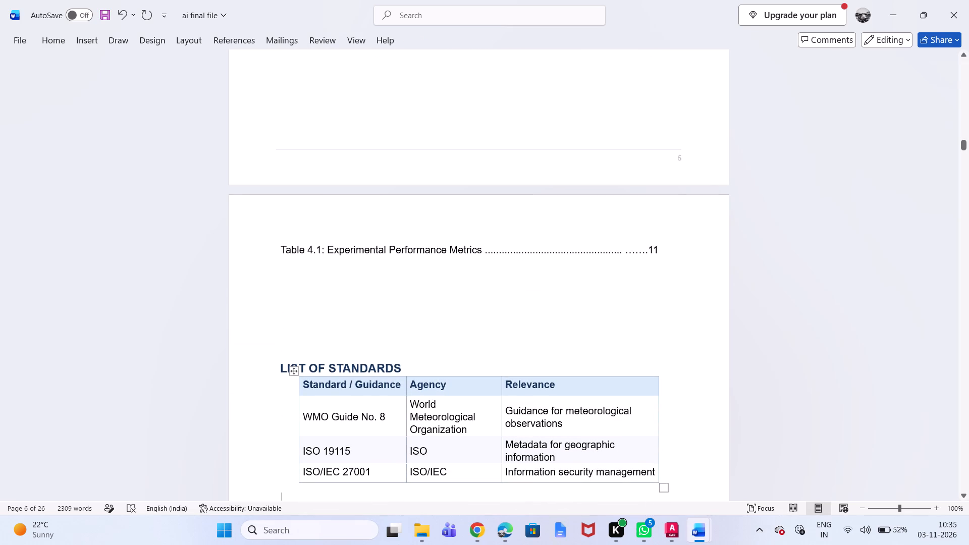
{"action": "key", "text": "Up"}
{"action": "key", "text": "Up"}
{"action": "key", "text": "Up"}
{"action": "key", "text": "Up"}
{"action": "key", "text": "Up"}
{"action": "key", "text": "Up"}
{"action": "key", "text": "Up"}
{"action": "key", "text": "Up"}
{"action": "key", "text": "Up"}
{"action": "key", "text": "Up"}
{"action": "key", "text": "Up"}
{"action": "key", "text": "Up"}
{"action": "key", "text": "Up"}
{"action": "key", "text": "Up"}
{"action": "key", "text": "Up"}
{"action": "key", "text": "Up"}
{"action": "key", "text": "Up"}
{"action": "key", "text": "Up"}
{"action": "key", "text": "Up"}
{"action": "key", "text": "Up"}
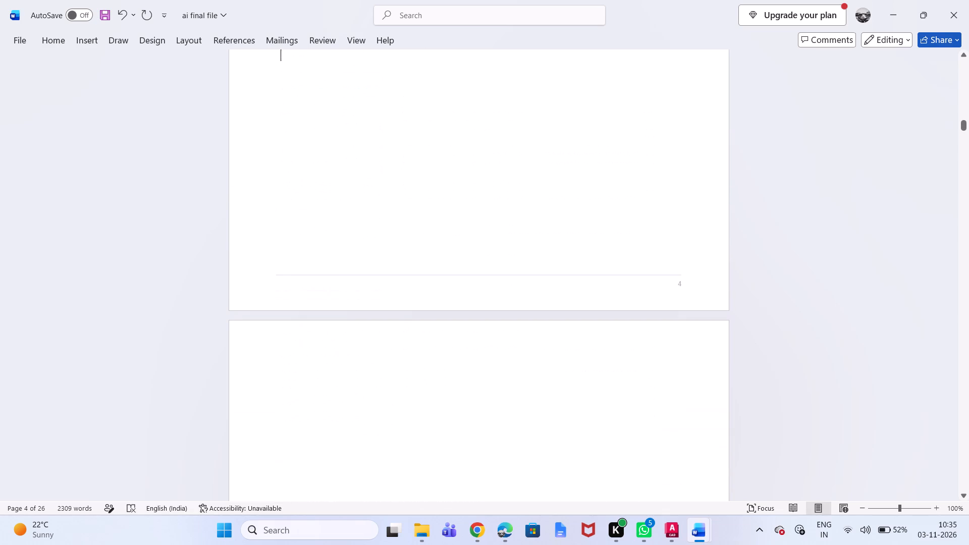
Review the pages from the List of Standards through the Abstract to the start of Chapter 1.
{"action": "key", "text": "Down"}
{"action": "key", "text": "Down"}
{"action": "key", "text": "Down"}
{"action": "key", "text": "Down"}
{"action": "key", "text": "Down"}
{"action": "key", "text": "Down"}
{"action": "key", "text": "Down"}
{"action": "key", "text": "Down"}
{"action": "key", "text": "Down"}
{"action": "key", "text": "Down"}
{"action": "key", "text": "Down"}
{"action": "key", "text": "Down"}
{"action": "key", "text": "Down"}
{"action": "key", "text": "Down"}
{"action": "key", "text": "Down"}
{"action": "key", "text": "Down"}
{"action": "key", "text": "Down"}
{"action": "key", "text": "Down"}
{"action": "key", "text": "Down"}
{"action": "key", "text": "Down"}
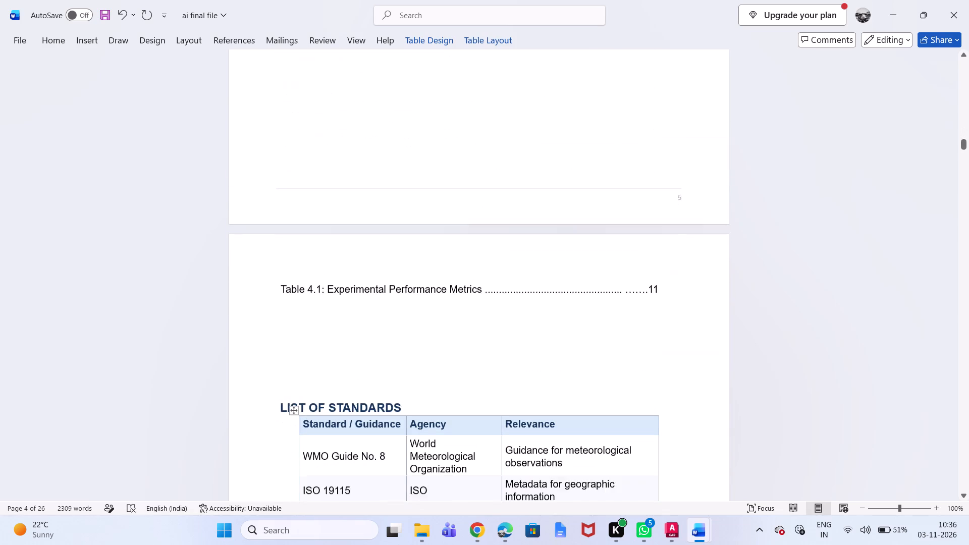
{"action": "key", "text": "Down"}
{"action": "key", "text": "Down"}
{"action": "key", "text": "Down"}
{"action": "key", "text": "Down"}
{"action": "key", "text": "Down"}
{"action": "key", "text": "Down"}
{"action": "key", "text": "Down"}
{"action": "key", "text": "Down"}
{"action": "key", "text": "Down"}
{"action": "key", "text": "Down"}
{"action": "key", "text": "Down"}
{"action": "key", "text": "Down"}
{"action": "key", "text": "Down"}
{"action": "key", "text": "Down"}
{"action": "key", "text": "Down"}
{"action": "key", "text": "Down"}
{"action": "key", "text": "Down"}
{"action": "key", "text": "Down"}
{"action": "key", "text": "Down"}
{"action": "key", "text": "Down"}
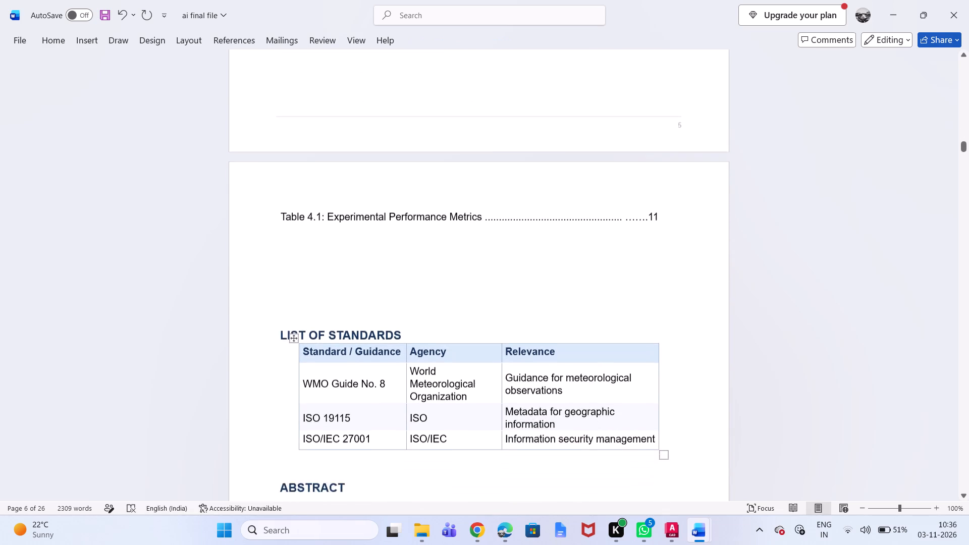
{"action": "key", "text": "Up"}
{"action": "key", "text": "Up"}
{"action": "key", "text": "Up"}
{"action": "key", "text": "Up"}
{"action": "key", "text": "Up"}
{"action": "key", "text": "Up"}
{"action": "key", "text": "Up"}
{"action": "key", "text": "Up"}
{"action": "key", "text": "Up"}
{"action": "key", "text": "Up"}
{"action": "key", "text": "Up"}
{"action": "key", "text": "Up"}
{"action": "key", "text": "Up"}
{"action": "key", "text": "Up"}
{"action": "key", "text": "Up"}
{"action": "key", "text": "Up"}
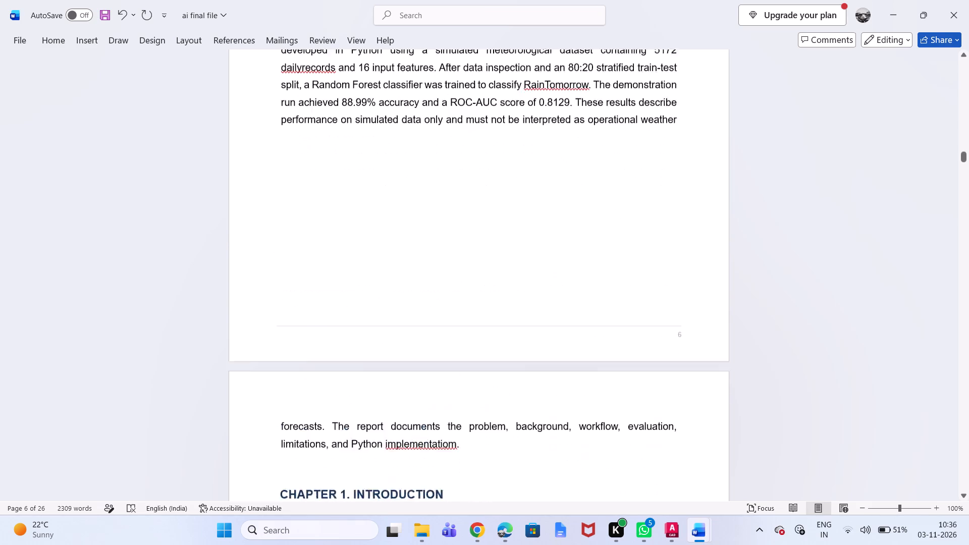
Re-examine page 6 from the end of the Abstract back up to the List of Standards table.
{"action": "key", "text": "Up"}
{"action": "key", "text": "Up"}
{"action": "key", "text": "Up"}
{"action": "key", "text": "Up"}
{"action": "key", "text": "Up"}
{"action": "key", "text": "Up"}
{"action": "key", "text": "Up"}
{"action": "key", "text": "Up"}
{"action": "key", "text": "Up"}
{"action": "key", "text": "Up"}
{"action": "key", "text": "Up"}
{"action": "key", "text": "Up"}
{"action": "key", "text": "Up"}
{"action": "key", "text": "Up"}
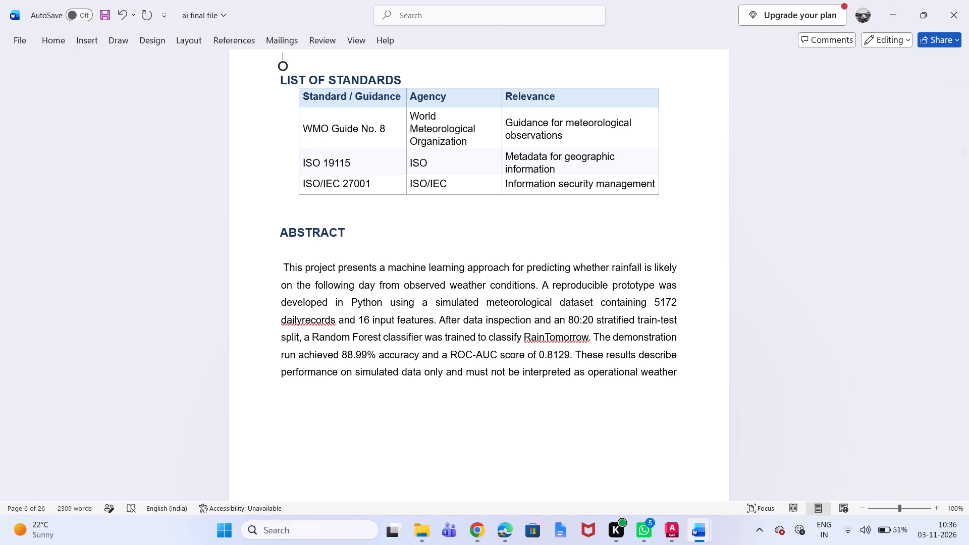
Review the report from the List of Standards through the Abstract to the start of section 1.2 in Chapter 1.
{"action": "key", "text": "Down"}
{"action": "key", "text": "Down"}
{"action": "key", "text": "Down"}
{"action": "key", "text": "Down"}
{"action": "key", "text": "Down"}
{"action": "key", "text": "Down"}
{"action": "key", "text": "Down"}
{"action": "key", "text": "Down"}
{"action": "key", "text": "Down"}
{"action": "key", "text": "Down"}
{"action": "key", "text": "Down"}
{"action": "key", "text": "Down"}
{"action": "key", "text": "Down"}
{"action": "key", "text": "Down"}
{"action": "key", "text": "Down"}
{"action": "key", "text": "Down"}
{"action": "key", "text": "Down"}
{"action": "key", "text": "Down"}
{"action": "key", "text": "Down"}
{"action": "key", "text": "Down"}
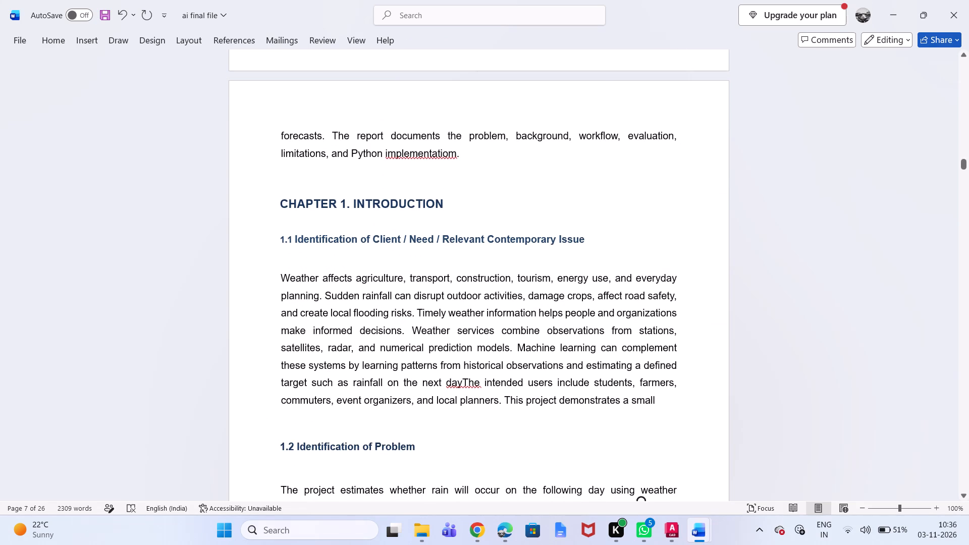
Review section 1.2 Identification of Problem and the opening of section 1.3 Identification of Tasks.
{"action": "key", "text": "Down"}
{"action": "key", "text": "Down"}
{"action": "key", "text": "Down"}
{"action": "key", "text": "Down"}
{"action": "key", "text": "Down"}
{"action": "key", "text": "Down"}
{"action": "key", "text": "Down"}
{"action": "key", "text": "Down"}
{"action": "key", "text": "Down"}
{"action": "key", "text": "Down"}
{"action": "key", "text": "Down"}
{"action": "key", "text": "Down"}
{"action": "key", "text": "Down"}
{"action": "key", "text": "Down"}
{"action": "key", "text": "Down"}
{"action": "key", "text": "Down"}
{"action": "key", "text": "Down"}
{"action": "key", "text": "Down"}
{"action": "key", "text": "Down"}
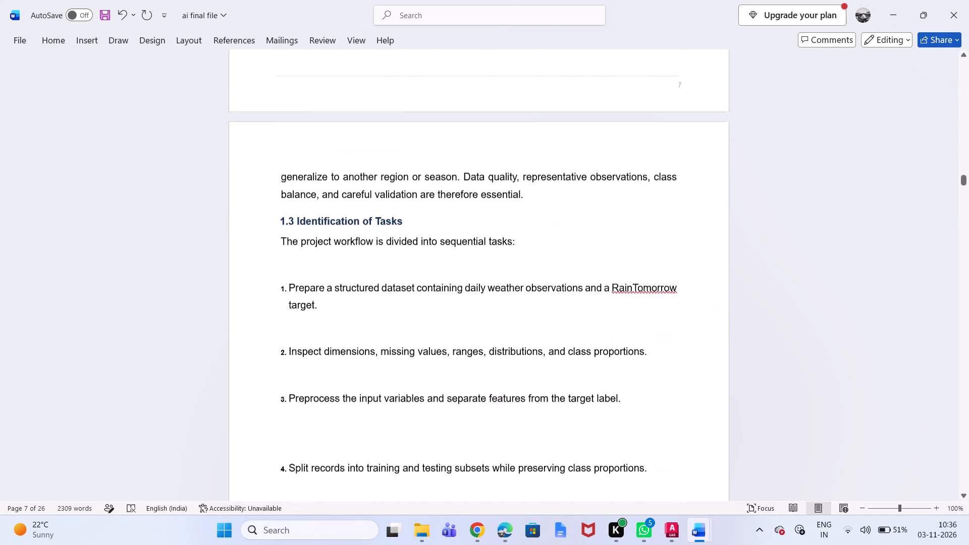
Examine the numbered task list in section 1.3 and the start of Table 1.1 on team responsibilities.
{"action": "key", "text": "Down"}
{"action": "key", "text": "Down"}
{"action": "key", "text": "Down"}
{"action": "key", "text": "Down"}
{"action": "key", "text": "Down"}
{"action": "key", "text": "Down"}
{"action": "key", "text": "Down"}
{"action": "key", "text": "Down"}
{"action": "key", "text": "Down"}
{"action": "key", "text": "Down"}
{"action": "key", "text": "Down"}
{"action": "key", "text": "Down"}
{"action": "key", "text": "Down"}
{"action": "key", "text": "Down"}
{"action": "key", "text": "Down"}
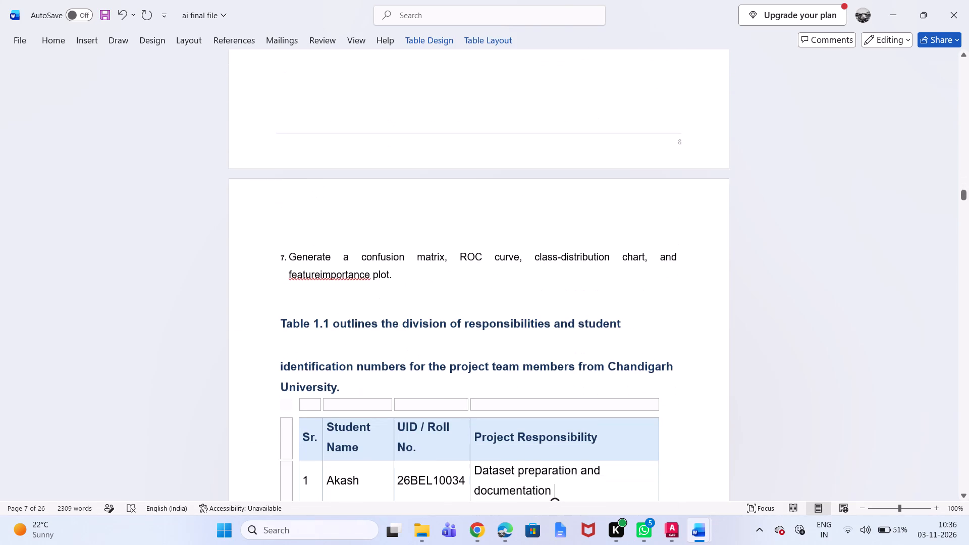
Examine the layout from Table 1.1 through page 10 to section 1.5 Organization of the Report.
{"action": "key", "text": "Down"}
{"action": "key", "text": "Down"}
{"action": "key", "text": "Down"}
{"action": "key", "text": "Down"}
{"action": "key", "text": "Down"}
{"action": "key", "text": "Down"}
{"action": "key", "text": "Down"}
{"action": "key", "text": "Down"}
{"action": "key", "text": "Down"}
{"action": "key", "text": "Down"}
{"action": "key", "text": "Down"}
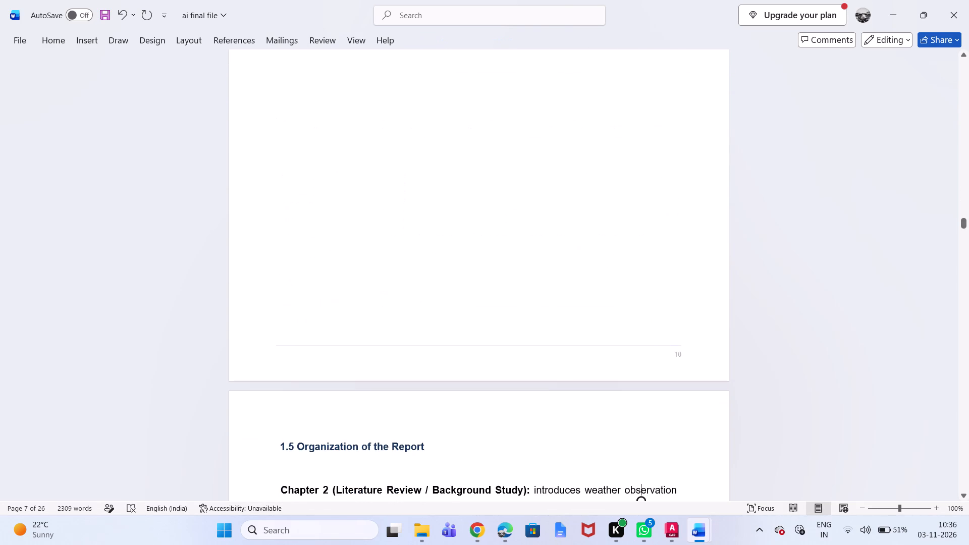
Review section 1.5 and the start of Chapter 2, up to section 2.2 Existing Solutions & Comparison.
{"action": "key", "text": "Down"}
{"action": "key", "text": "Down"}
{"action": "key", "text": "Down"}
{"action": "key", "text": "Down"}
{"action": "key", "text": "Down"}
{"action": "key", "text": "Down"}
{"action": "key", "text": "Down"}
{"action": "key", "text": "Down"}
{"action": "key", "text": "Down"}
{"action": "key", "text": "Down"}
{"action": "key", "text": "Down"}
{"action": "key", "text": "Down"}
{"action": "key", "text": "Down"}
{"action": "key", "text": "Down"}
{"action": "key", "text": "Down"}
{"action": "key", "text": "Down"}
{"action": "key", "text": "Down"}
{"action": "key", "text": "Down"}
{"action": "key", "text": "Down"}
{"action": "key", "text": "Down"}
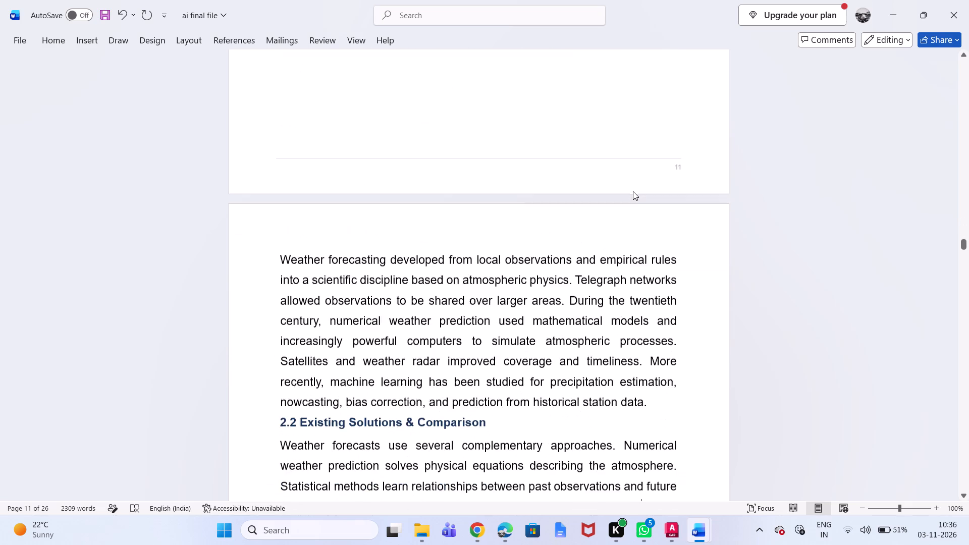
Return to the chapter summaries on page 11 and inspect the blank area below the 2.1 Timeline of the Reported Problem heading.
{"action": "key", "text": "Up"}
{"action": "key", "text": "Up"}
{"action": "key", "text": "Up"}
{"action": "key", "text": "Up"}
{"action": "key", "text": "Up"}
{"action": "key", "text": "Up"}
{"action": "key", "text": "Up"}
{"action": "key", "text": "Up"}
{"action": "key", "text": "Up"}
{"action": "key", "text": "Up"}
{"action": "key", "text": "Up"}
{"action": "key", "text": "Up"}
{"action": "key", "text": "Up"}
{"action": "key", "text": "Up"}
{"action": "key", "text": "Up"}
{"action": "key", "text": "Up"}
{"action": "key", "text": "Up"}
{"action": "key", "text": "Up"}
{"action": "key", "text": "Up"}
{"action": "key", "text": "Up"}
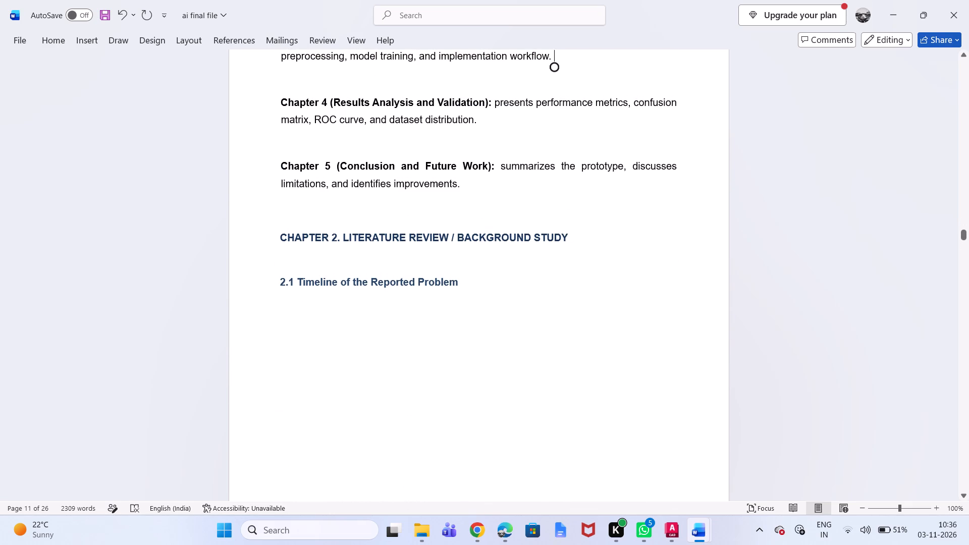
{"action": "left_click", "coordinate": [608, 212]}
{"action": "key", "text": "Down"}
{"action": "key", "text": "Down"}
{"action": "key", "text": "Down"}
{"action": "key", "text": "Down"}
{"action": "key", "text": "Down"}
{"action": "key", "text": "Down"}
{"action": "key", "text": "Down"}
{"action": "key", "text": "Down"}
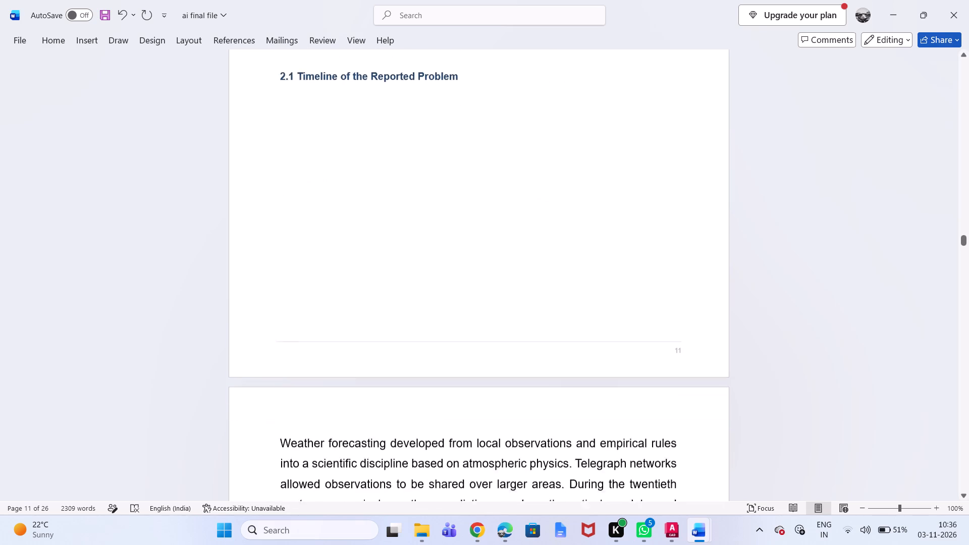
Review page 12 from the weather forecasting history through section 2.2 and its comparison table continuing onto page 13.
{"action": "key", "text": "Down"}
{"action": "key", "text": "Down"}
{"action": "key", "text": "Down"}
{"action": "key", "text": "Down"}
{"action": "key", "text": "Down"}
{"action": "key", "text": "Down"}
{"action": "key", "text": "Down"}
{"action": "key", "text": "Down"}
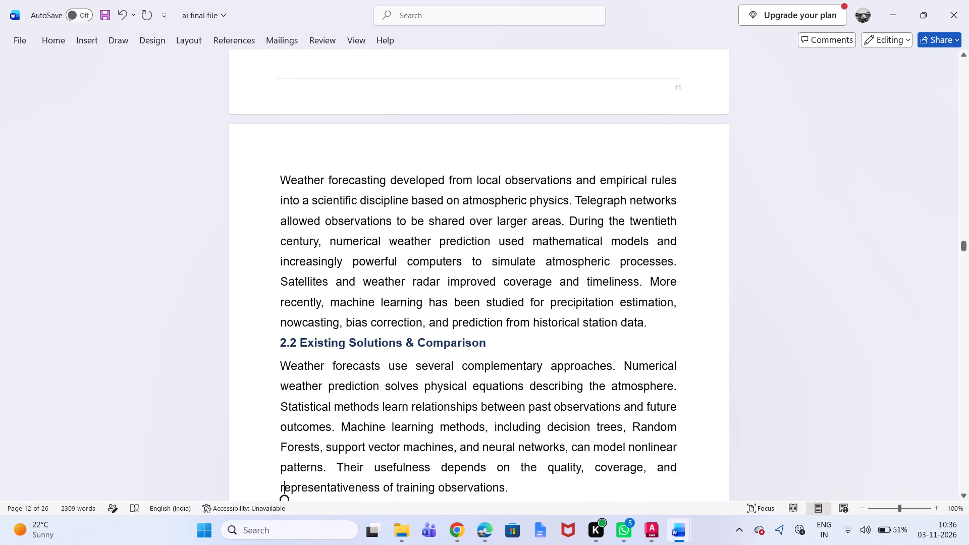
{"action": "key", "text": "Down"}
{"action": "key", "text": "Down"}
{"action": "key", "text": "Down"}
{"action": "key", "text": "Down"}
{"action": "key", "text": "Down"}
{"action": "key", "text": "Down"}
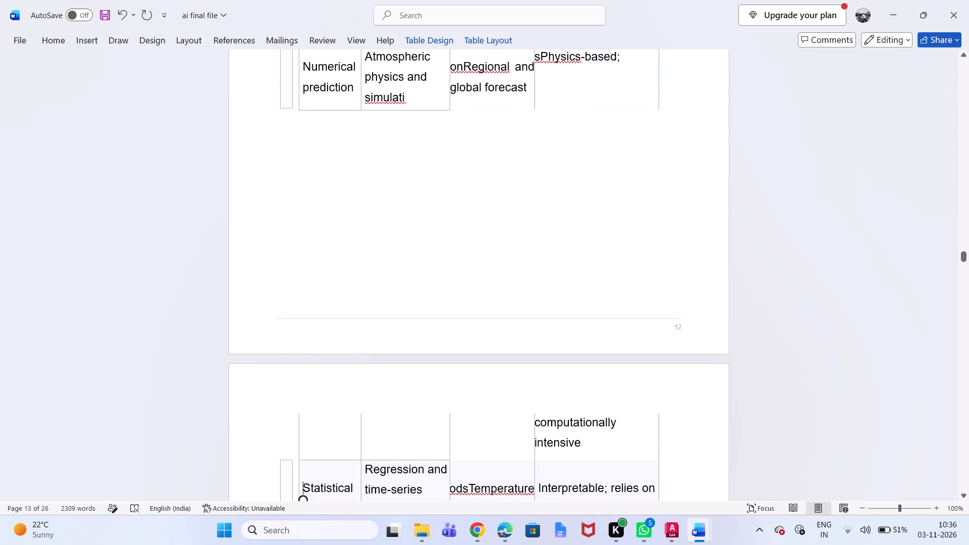
Return from the comparison table to page 11 and recheck the start of Chapter 2 and its 2.1 Timeline heading.
{"action": "key", "text": "Up"}
{"action": "key", "text": "Up"}
{"action": "key", "text": "Up"}
{"action": "key", "text": "Up"}
{"action": "key", "text": "Up"}
{"action": "key", "text": "Up"}
{"action": "key", "text": "Up"}
{"action": "key", "text": "Up"}
{"action": "key", "text": "Up"}
{"action": "key", "text": "Up"}
{"action": "key", "text": "Up"}
{"action": "key", "text": "Up"}
{"action": "key", "text": "Up"}
{"action": "key", "text": "Up"}
{"action": "key", "text": "Up"}
{"action": "key", "text": "Up"}
{"action": "key", "text": "Up"}
{"action": "key", "text": "Up"}
{"action": "key", "text": "Up"}
{"action": "key", "text": "Up"}
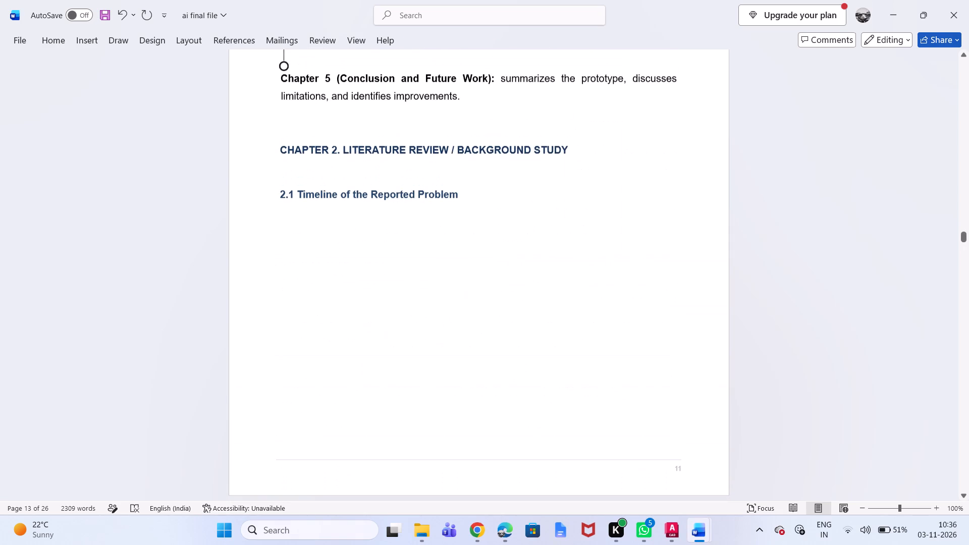
Add the citation [1] after "shared over larger areas" in the weather forecasting history paragraph on page 12.
{"action": "key", "text": "Down"}
{"action": "key", "text": "Down"}
{"action": "key", "text": "Down"}
{"action": "key", "text": "Down"}
{"action": "key", "text": "Down"}
{"action": "key", "text": "Down"}
{"action": "key", "text": "Down"}
{"action": "key", "text": "Down"}
{"action": "key", "text": "Down"}
{"action": "key", "text": "Down"}
{"action": "key", "text": "Down"}
{"action": "key", "text": "Down"}
{"action": "key", "text": "Down"}
{"action": "key", "text": "Down"}
{"action": "key", "text": "Down"}
{"action": "key", "text": "Down"}
{"action": "key", "text": "Down"}
{"action": "key", "text": "Down"}
{"action": "key", "text": "Down"}
{"action": "key", "text": "Down"}
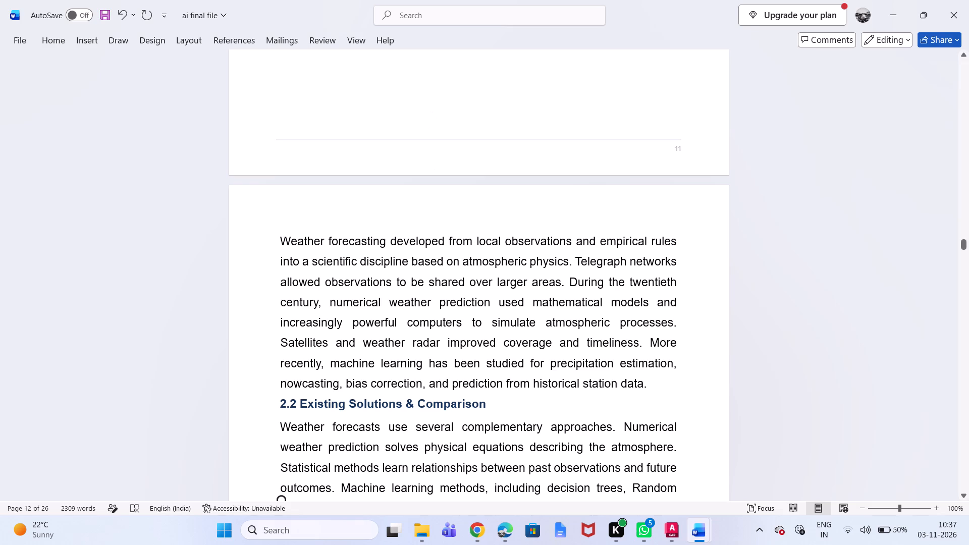
{"action": "left_click", "coordinate": [561, 283]}
{"action": "key", "text": "bracketleft"}
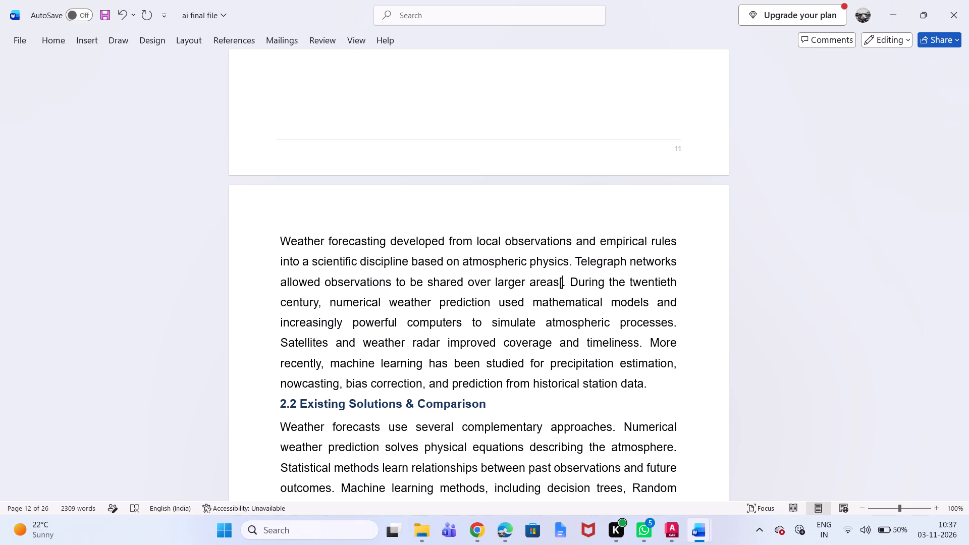
{"action": "key", "text": "1"}
{"action": "key", "text": "bracketright"}
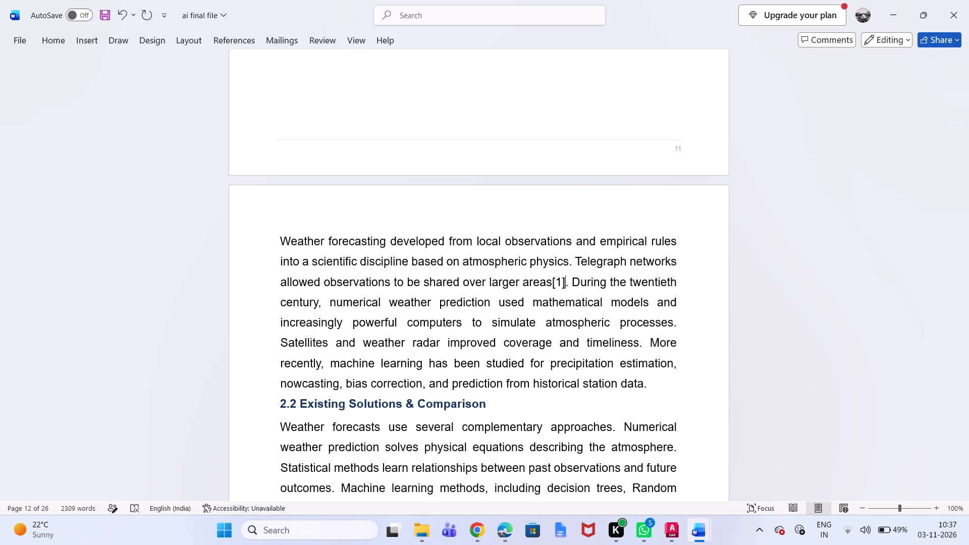
Review the report from the cited paragraph on page 12 through section 3.1 Dataset Selection & Characteristics, continuing onto page 14.
{"action": "key", "text": "Up"}
{"action": "key", "text": "Up"}
{"action": "key", "text": "Up"}
{"action": "key", "text": "Up"}
{"action": "key", "text": "Up"}
{"action": "key", "text": "Up"}
{"action": "key", "text": "Up"}
{"action": "key", "text": "Up"}
{"action": "key", "text": "Up"}
{"action": "key", "text": "Up"}
{"action": "key", "text": "Up"}
{"action": "key", "text": "Up"}
{"action": "key", "text": "Up"}
{"action": "key", "text": "Up"}
{"action": "key", "text": "Up"}
{"action": "key", "text": "Up"}
{"action": "key", "text": "Up"}
{"action": "key", "text": "Down"}
{"action": "key", "text": "Down"}
{"action": "key", "text": "Down"}
{"action": "key", "text": "Down"}
{"action": "key", "text": "Down"}
{"action": "key", "text": "Down"}
{"action": "key", "text": "Down"}
{"action": "key", "text": "Down"}
{"action": "key", "text": "Down"}
{"action": "key", "text": "Down"}
{"action": "key", "text": "Down"}
{"action": "key", "text": "Down"}
{"action": "key", "text": "Down"}
{"action": "key", "text": "Down"}
{"action": "key", "text": "Down"}
{"action": "key", "text": "Down"}
{"action": "key", "text": "Down"}
{"action": "key", "text": "Down"}
{"action": "key", "text": "Down"}
{"action": "key", "text": "Down"}
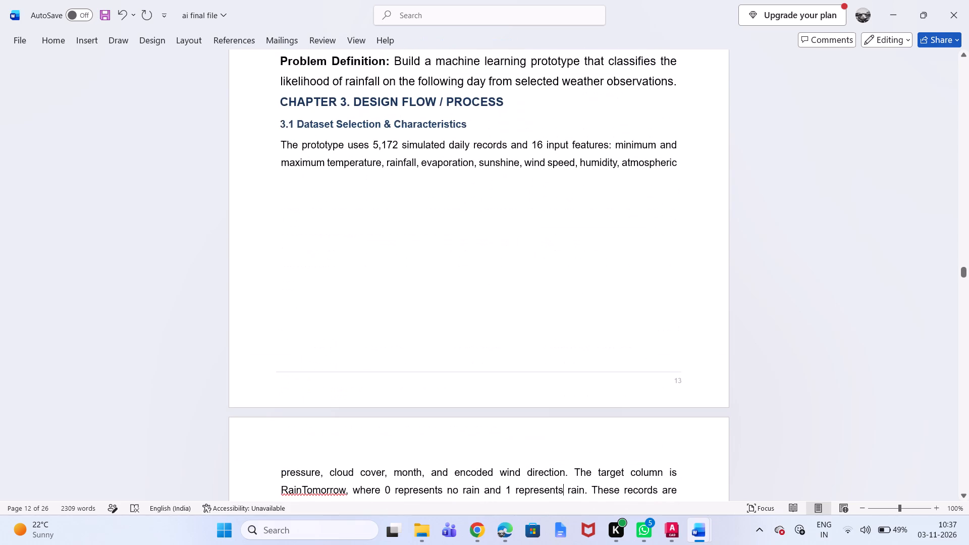
Go back to the section 2.2 comparison table and examine how its Numerical prediction row splits across pages 12 and 13.
{"action": "key", "text": "Up"}
{"action": "key", "text": "Up"}
{"action": "key", "text": "Up"}
{"action": "key", "text": "Up"}
{"action": "key", "text": "Up"}
{"action": "key", "text": "Up"}
{"action": "key", "text": "Up"}
{"action": "key", "text": "Up"}
{"action": "key", "text": "Up"}
{"action": "key", "text": "Up"}
{"action": "key", "text": "Up"}
{"action": "key", "text": "Up"}
{"action": "key", "text": "Up"}
{"action": "key", "text": "Up"}
{"action": "key", "text": "Up"}
{"action": "key", "text": "Up"}
{"action": "key", "text": "Up"}
{"action": "key", "text": "Up"}
{"action": "key", "text": "Up"}
{"action": "key", "text": "Up"}
{"action": "key", "text": "Up"}
{"action": "key", "text": "Down"}
{"action": "key", "text": "Down"}
{"action": "key", "text": "Down"}
{"action": "key", "text": "Down"}
{"action": "key", "text": "Down"}
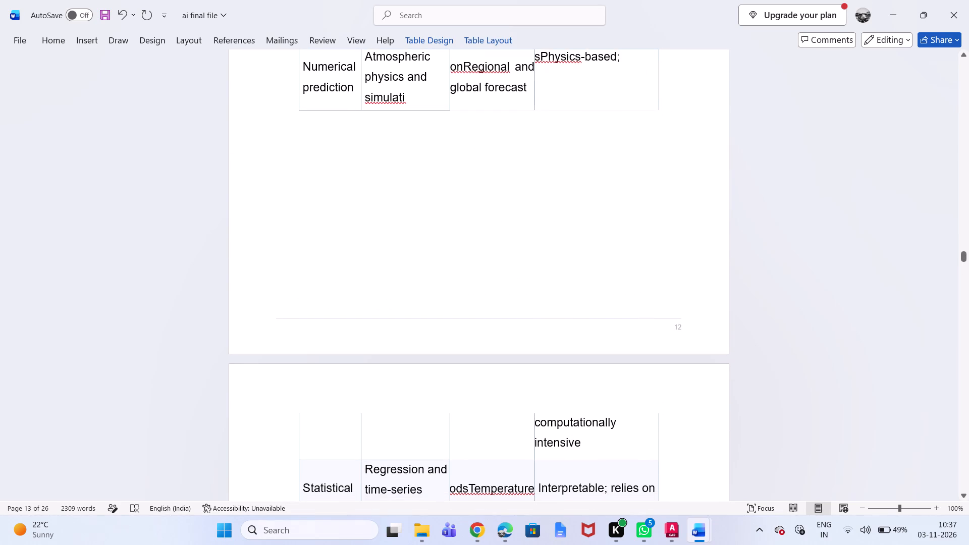
{"action": "key", "text": "Up"}
{"action": "key", "text": "Up"}
{"action": "key", "text": "Up"}
{"action": "key", "text": "Up"}
{"action": "key", "text": "Up"}
{"action": "key", "text": "Up"}
{"action": "key", "text": "Down"}
{"action": "key", "text": "Down"}
{"action": "key", "text": "Down"}
{"action": "key", "text": "Down"}
{"action": "key", "text": "Down"}
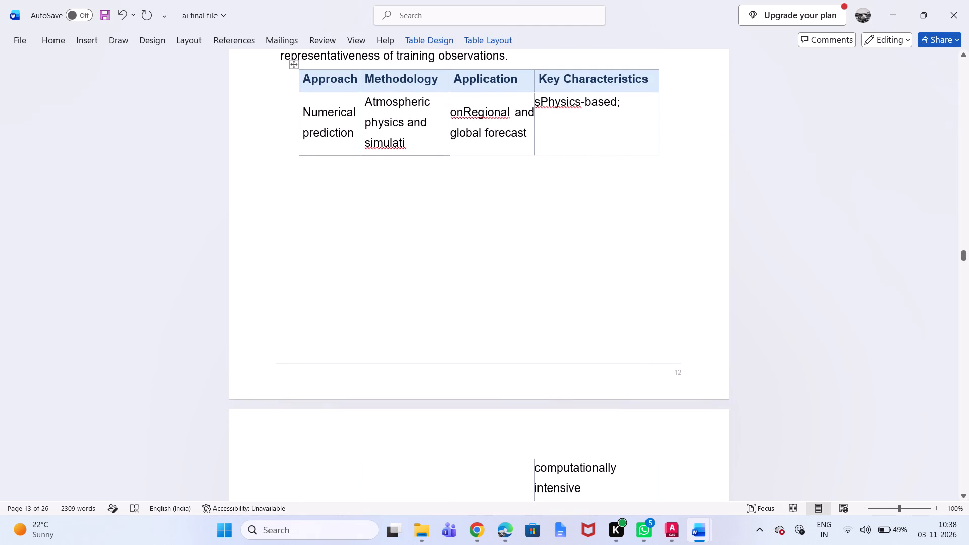
Review the comparison table's remaining rows on page 13, from Statistical forecasting to This Work (2026), and section 2.3 Problem Definition & Goals.
{"action": "key", "text": "Down"}
{"action": "key", "text": "Down"}
{"action": "key", "text": "Down"}
{"action": "key", "text": "Down"}
{"action": "key", "text": "Down"}
{"action": "key", "text": "Down"}
{"action": "key", "text": "Down"}
{"action": "key", "text": "Down"}
{"action": "key", "text": "Down"}
{"action": "key", "text": "Down"}
{"action": "key", "text": "Down"}
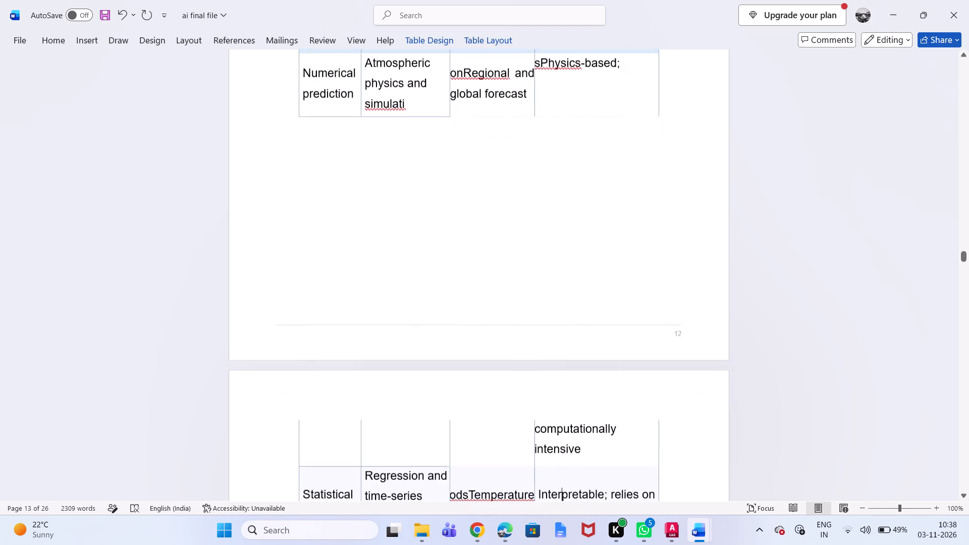
{"action": "key", "text": "Down"}
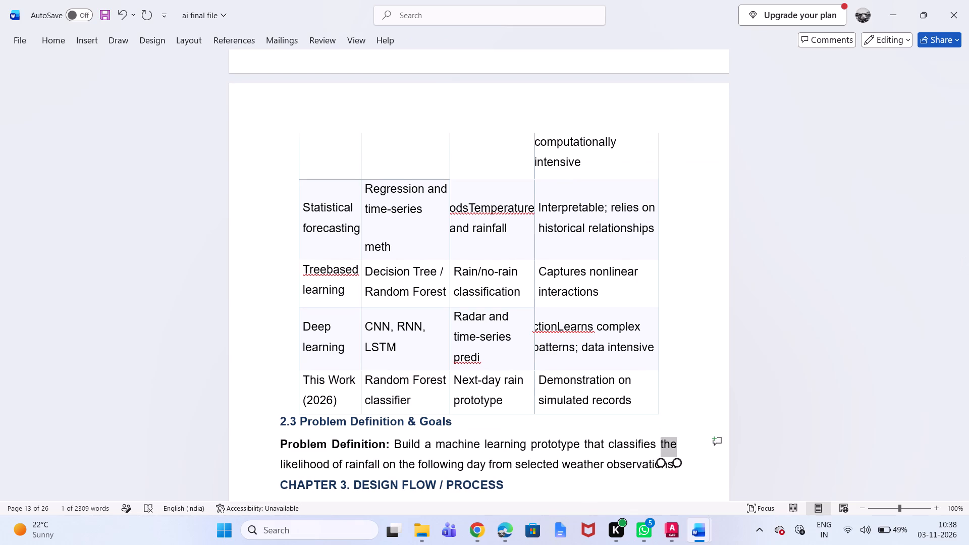
{"action": "key", "text": "Down"}
{"action": "key", "text": "Down"}
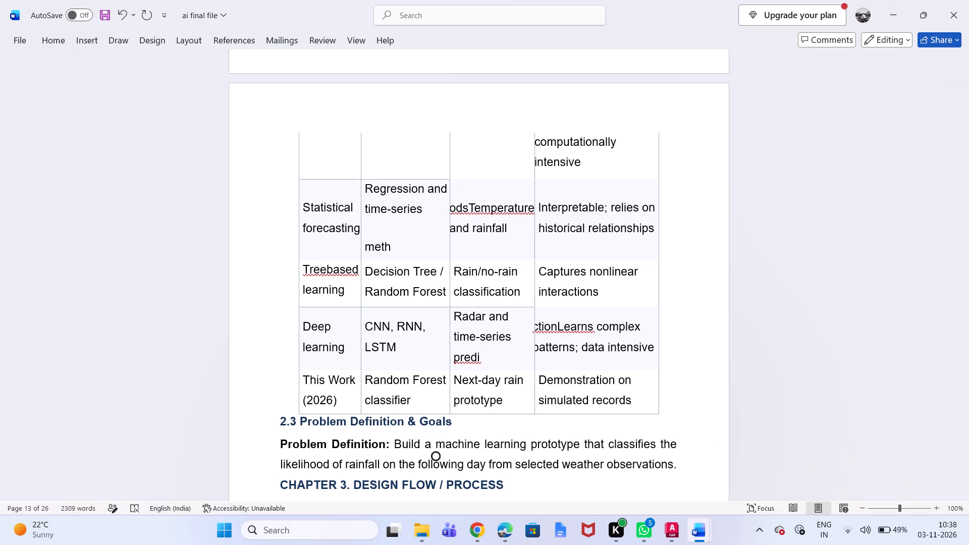
Review the report from section 2.3 Problem Definition & Goals through the Stage and Operation table on page 14 to the start of Chapter 4.
{"action": "key", "text": "Down"}
{"action": "key", "text": "Down"}
{"action": "key", "text": "Down"}
{"action": "key", "text": "Down"}
{"action": "key", "text": "Down"}
{"action": "key", "text": "Down"}
{"action": "key", "text": "Down"}
{"action": "key", "text": "Down"}
{"action": "key", "text": "Down"}
{"action": "key", "text": "Down"}
{"action": "key", "text": "Down"}
{"action": "key", "text": "Down"}
{"action": "key", "text": "Down"}
{"action": "key", "text": "Down"}
{"action": "key", "text": "Down"}
{"action": "key", "text": "Down"}
{"action": "key", "text": "Down"}
{"action": "key", "text": "Down"}
{"action": "key", "text": "Down"}
{"action": "key", "text": "Down"}
{"action": "key", "text": "Down"}
{"action": "key", "text": "Down"}
{"action": "key", "text": "Down"}
{"action": "key", "text": "Down"}
{"action": "key", "text": "Down"}
{"action": "key", "text": "Down"}
{"action": "key", "text": "Down"}
{"action": "key", "text": "Down"}
{"action": "key", "text": "Down"}
{"action": "key", "text": "Down"}
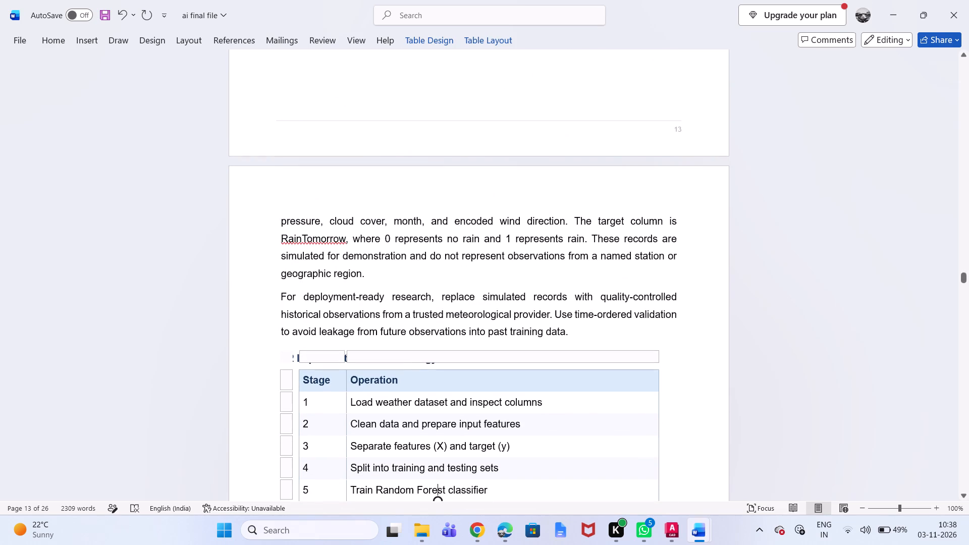
Go back to page 13 and examine the end of the comparison table, section 2.3 and the opening of Chapter 3.
{"action": "key", "text": "Up"}
{"action": "key", "text": "Up"}
{"action": "key", "text": "Up"}
{"action": "key", "text": "Up"}
{"action": "key", "text": "Up"}
{"action": "key", "text": "Up"}
{"action": "key", "text": "Up"}
{"action": "key", "text": "Up"}
{"action": "key", "text": "Up"}
{"action": "key", "text": "Up"}
{"action": "key", "text": "Up"}
{"action": "key", "text": "Up"}
{"action": "key", "text": "Up"}
{"action": "key", "text": "Up"}
{"action": "key", "text": "Up"}
{"action": "key", "text": "Up"}
{"action": "key", "text": "Up"}
{"action": "key", "text": "Up"}
{"action": "key", "text": "Up"}
{"action": "key", "text": "Up"}
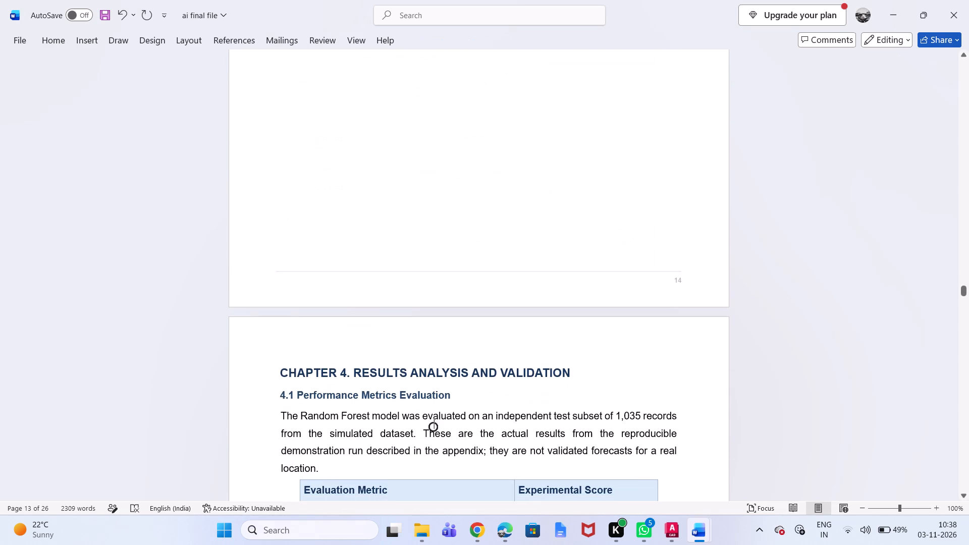
{"action": "key", "text": "Up"}
{"action": "key", "text": "Up"}
{"action": "key", "text": "Up"}
{"action": "key", "text": "Up"}
{"action": "key", "text": "Up"}
{"action": "key", "text": "Up"}
{"action": "key", "text": "Up"}
{"action": "key", "text": "Up"}
{"action": "key", "text": "Up"}
{"action": "key", "text": "Up"}
{"action": "key", "text": "Up"}
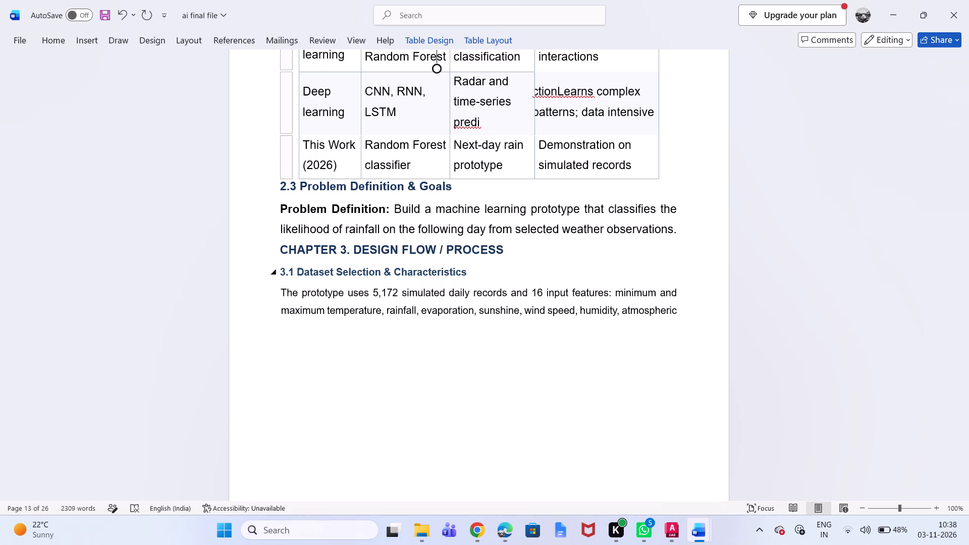
Review Chapter 3 from its heading on page 13 through page 14 to section 4.1 Performance Metrics Evaluation on page 15.
{"action": "key", "text": "Down"}
{"action": "key", "text": "Down"}
{"action": "key", "text": "Down"}
{"action": "key", "text": "Down"}
{"action": "key", "text": "Down"}
{"action": "key", "text": "Down"}
{"action": "key", "text": "Down"}
{"action": "key", "text": "Down"}
{"action": "key", "text": "Down"}
{"action": "key", "text": "Down"}
{"action": "key", "text": "Down"}
{"action": "key", "text": "Down"}
{"action": "key", "text": "Down"}
{"action": "key", "text": "Down"}
{"action": "key", "text": "Down"}
{"action": "key", "text": "Down"}
{"action": "key", "text": "Down"}
{"action": "key", "text": "Down"}
{"action": "key", "text": "Down"}
{"action": "key", "text": "Down"}
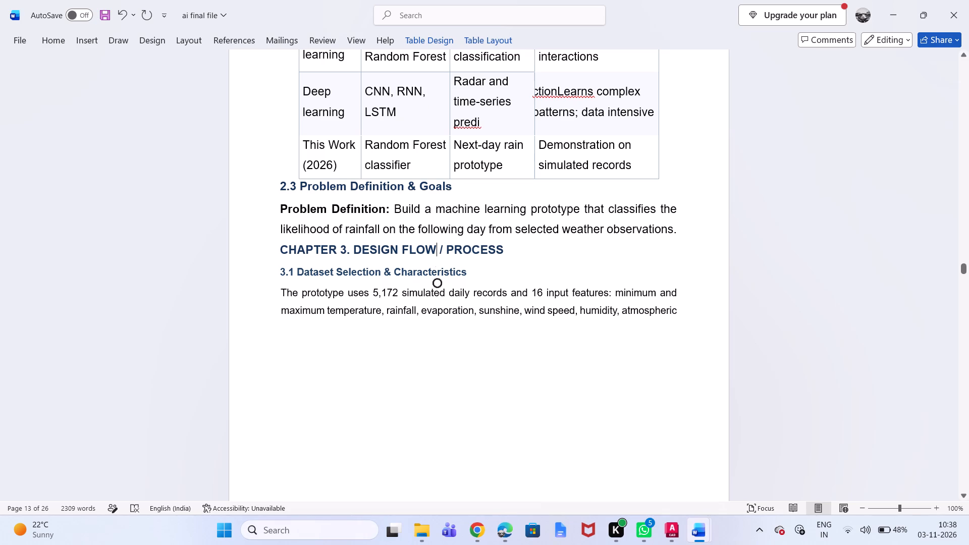
{"action": "key", "text": "Down"}
{"action": "key", "text": "Down"}
{"action": "key", "text": "Down"}
{"action": "key", "text": "Down"}
{"action": "key", "text": "Down"}
{"action": "key", "text": "Down"}
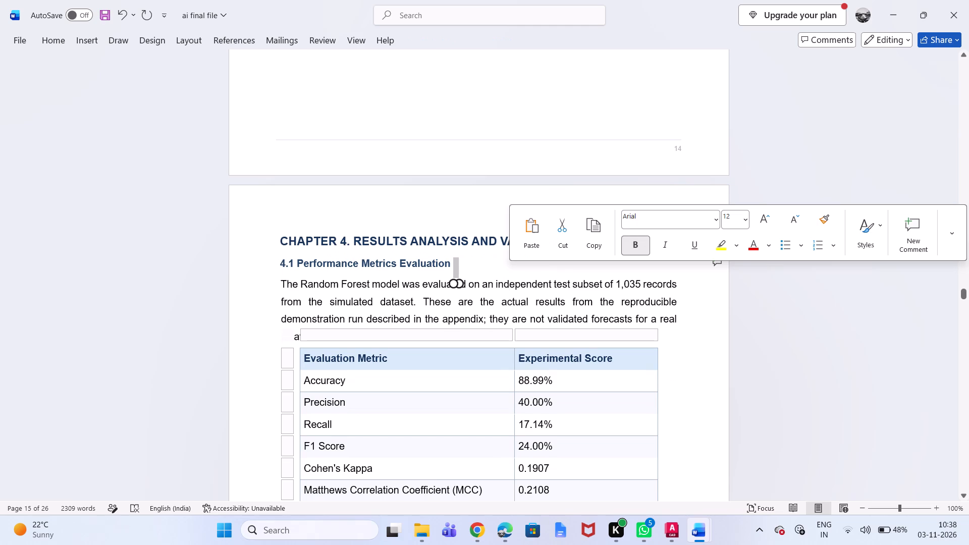
Review the evaluation metrics table in section 4.1 and the section 4.2 Confusion Matrix Analysis through the end of page 16.
{"action": "key", "text": "Down"}
{"action": "key", "text": "Down"}
{"action": "key", "text": "Down"}
{"action": "key", "text": "Down"}
{"action": "key", "text": "Down"}
{"action": "key", "text": "Down"}
{"action": "key", "text": "Down"}
{"action": "key", "text": "Down"}
{"action": "key", "text": "Down"}
{"action": "key", "text": "Down"}
{"action": "key", "text": "Down"}
{"action": "key", "text": "Down"}
{"action": "key", "text": "Down"}
{"action": "key", "text": "Down"}
{"action": "key", "text": "Down"}
{"action": "key", "text": "Down"}
{"action": "key", "text": "Down"}
{"action": "key", "text": "Down"}
{"action": "key", "text": "Down"}
{"action": "key", "text": "Down"}
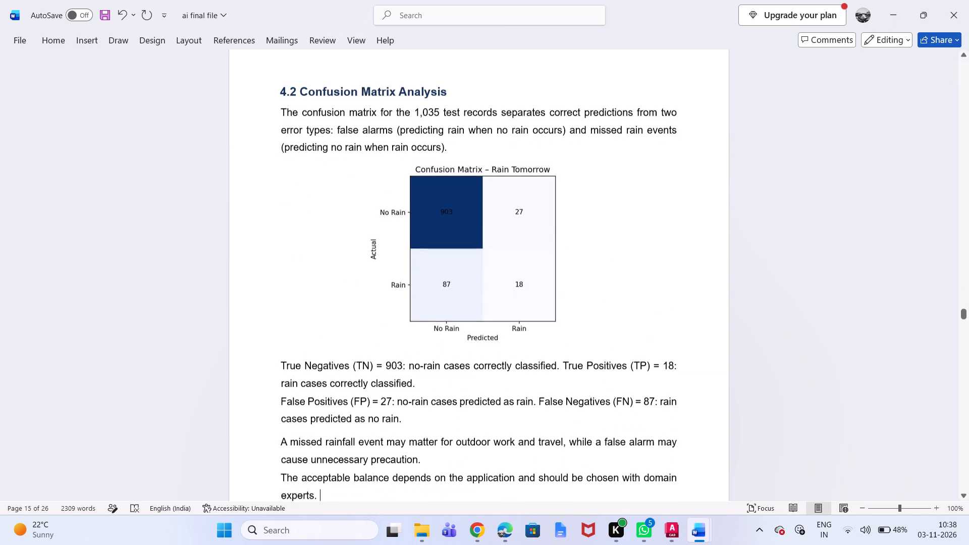
{"action": "key", "text": "Down"}
{"action": "key", "text": "Down"}
{"action": "key", "text": "Down"}
{"action": "key", "text": "Down"}
{"action": "key", "text": "Down"}
{"action": "key", "text": "Down"}
{"action": "key", "text": "Down"}
{"action": "key", "text": "Down"}
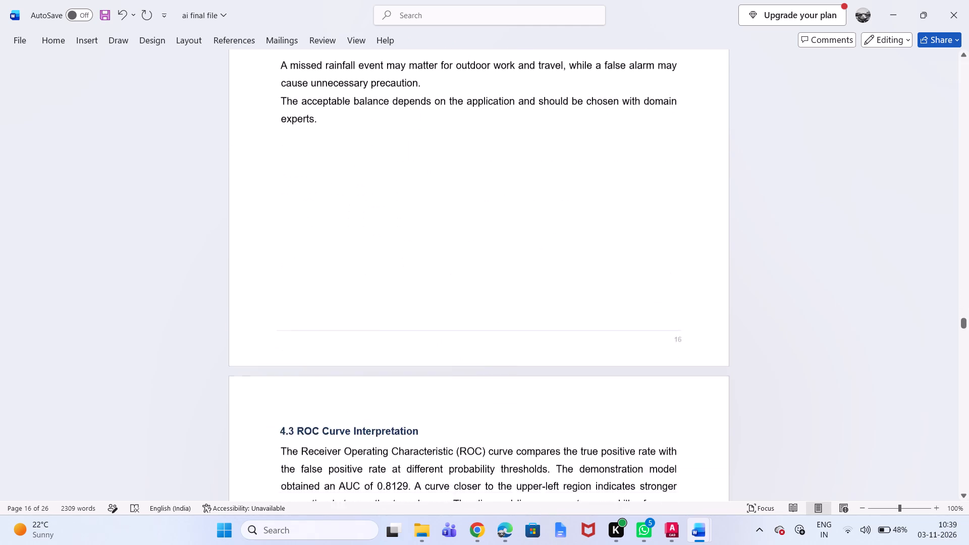
Review the report from section 4.3 ROC Curve Interpretation through the Figure 4.4 caption to section 5.1 Conclusion on page 19.
{"action": "key", "text": "Down"}
{"action": "key", "text": "Down"}
{"action": "key", "text": "Down"}
{"action": "key", "text": "Down"}
{"action": "key", "text": "Down"}
{"action": "key", "text": "Down"}
{"action": "key", "text": "Down"}
{"action": "key", "text": "Down"}
{"action": "key", "text": "Down"}
{"action": "key", "text": "Down"}
{"action": "key", "text": "Down"}
{"action": "key", "text": "Down"}
{"action": "key", "text": "Down"}
{"action": "key", "text": "Down"}
{"action": "key", "text": "Down"}
{"action": "key", "text": "Down"}
{"action": "key", "text": "Down"}
{"action": "key", "text": "Down"}
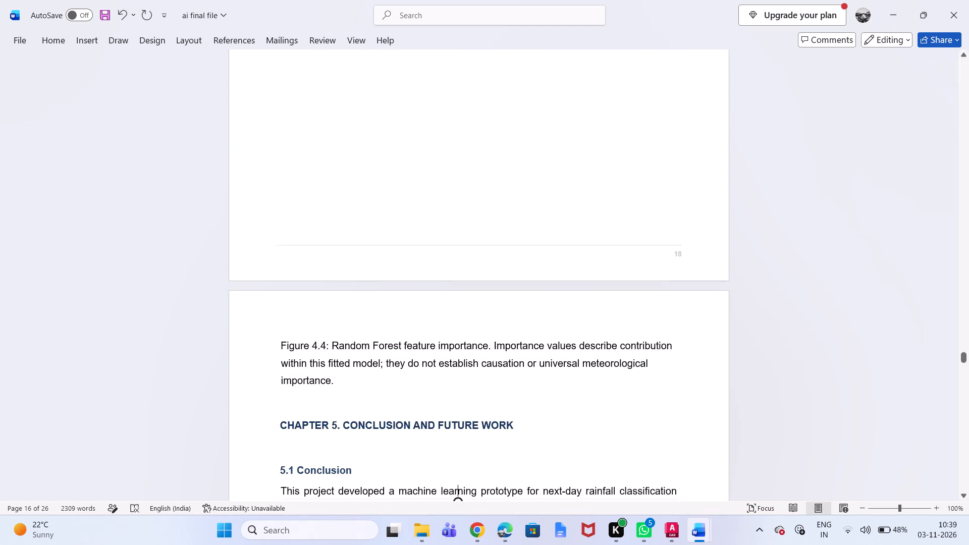
Go back to page 17 and examine the ROC curve and the opening of section 4.4 Rainfall Prediction Statistics.
{"action": "key", "text": "Up"}
{"action": "key", "text": "Up"}
{"action": "key", "text": "Up"}
{"action": "key", "text": "Up"}
{"action": "key", "text": "Up"}
{"action": "key", "text": "Up"}
{"action": "key", "text": "Up"}
{"action": "key", "text": "Up"}
{"action": "key", "text": "Up"}
{"action": "key", "text": "Up"}
{"action": "key", "text": "Up"}
{"action": "key", "text": "Up"}
{"action": "key", "text": "Up"}
{"action": "key", "text": "Up"}
{"action": "key", "text": "Up"}
{"action": "key", "text": "Up"}
{"action": "key", "text": "Up"}
{"action": "key", "text": "Up"}
{"action": "key", "text": "Up"}
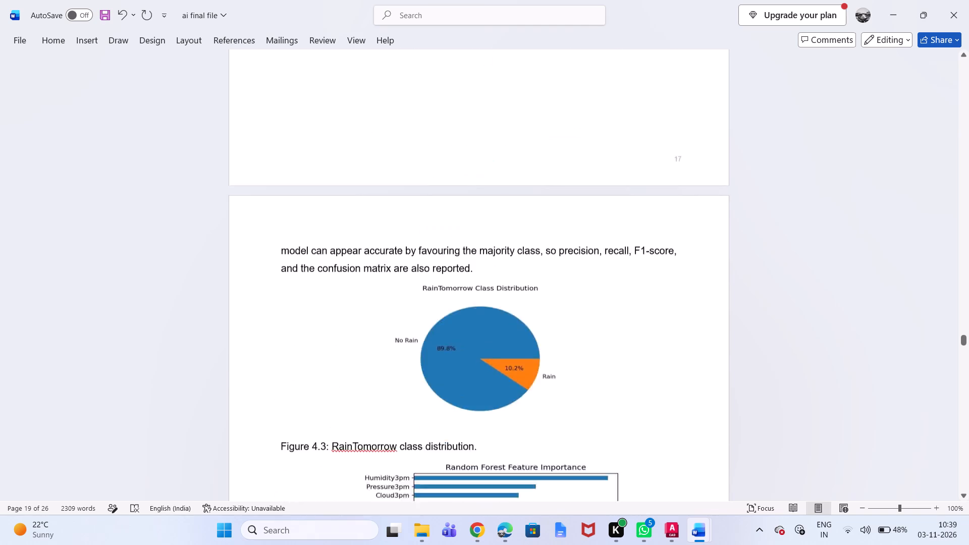
{"action": "key", "text": "Down"}
{"action": "key", "text": "Down"}
{"action": "key", "text": "Down"}
{"action": "key", "text": "Down"}
{"action": "key", "text": "Down"}
{"action": "key", "text": "Down"}
{"action": "key", "text": "Down"}
{"action": "key", "text": "Down"}
{"action": "key", "text": "Down"}
{"action": "key", "text": "Down"}
{"action": "key", "text": "Down"}
{"action": "key", "text": "Down"}
{"action": "key", "text": "Down"}
{"action": "key", "text": "Down"}
{"action": "key", "text": "Down"}
{"action": "key", "text": "Down"}
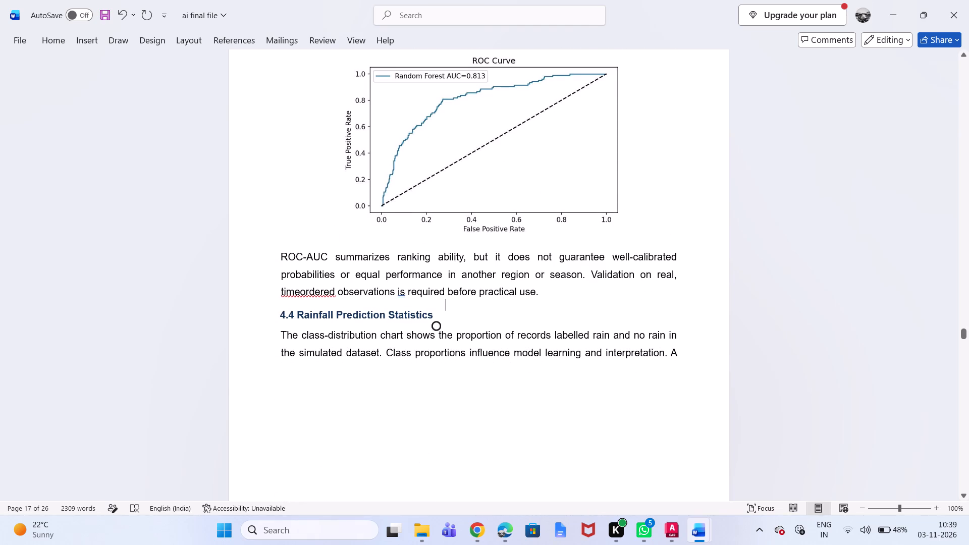
Examine the RainTomorrow class distribution and Random Forest feature importance charts on page 18.
{"action": "key", "text": "Down"}
{"action": "key", "text": "Down"}
{"action": "key", "text": "Down"}
{"action": "key", "text": "Down"}
{"action": "key", "text": "Down"}
{"action": "key", "text": "Down"}
{"action": "key", "text": "Down"}
{"action": "key", "text": "Down"}
{"action": "key", "text": "Down"}
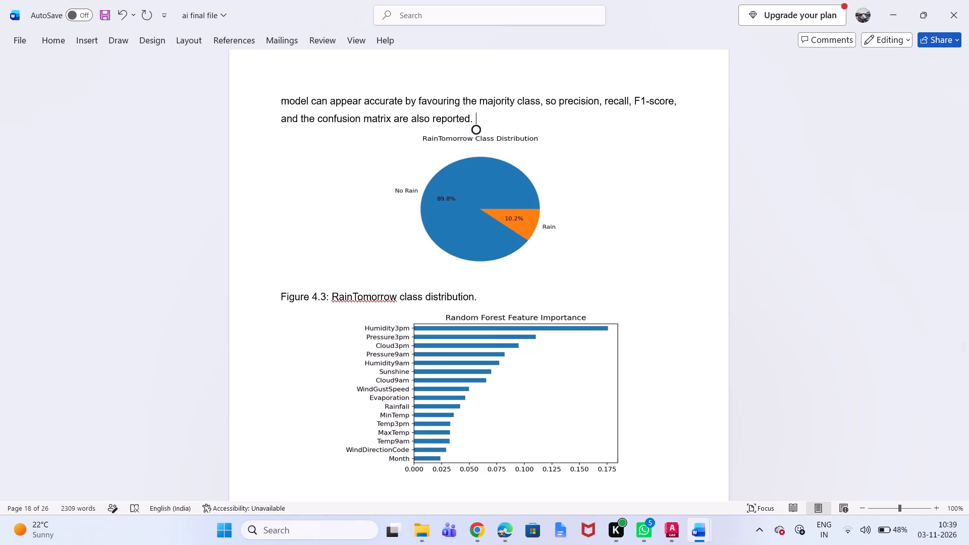
Review the report from the Figure 4.4 caption through Chapter 5 to the References heading on page 20.
{"action": "key", "text": "Down"}
{"action": "key", "text": "Down"}
{"action": "key", "text": "Down"}
{"action": "key", "text": "Down"}
{"action": "key", "text": "Down"}
{"action": "key", "text": "Down"}
{"action": "key", "text": "Down"}
{"action": "key", "text": "Down"}
{"action": "key", "text": "Down"}
{"action": "key", "text": "Down"}
{"action": "key", "text": "Down"}
{"action": "key", "text": "Down"}
{"action": "key", "text": "Down"}
{"action": "key", "text": "Down"}
{"action": "key", "text": "Down"}
{"action": "key", "text": "Down"}
{"action": "key", "text": "Down"}
{"action": "key", "text": "Down"}
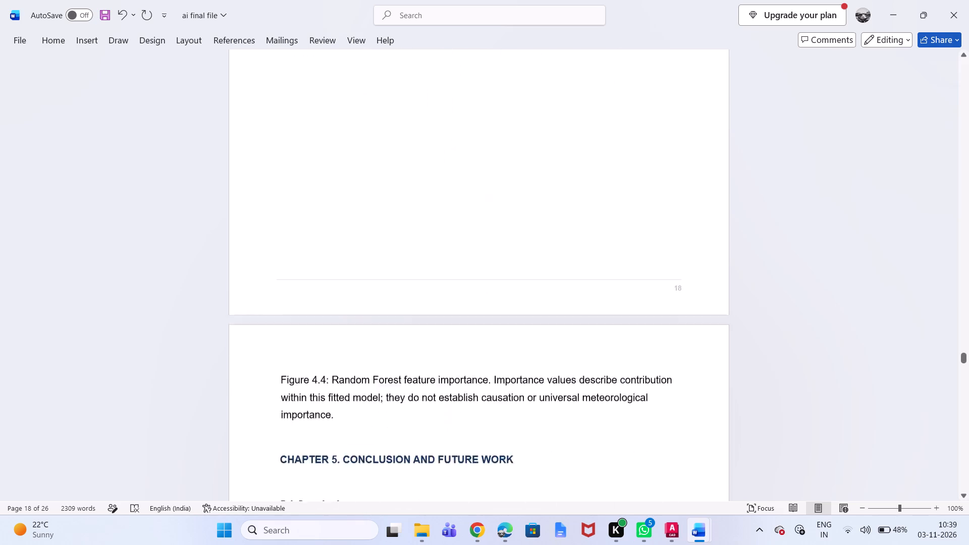
{"action": "key", "text": "Down"}
{"action": "key", "text": "Down"}
{"action": "key", "text": "Down"}
{"action": "key", "text": "Down"}
{"action": "key", "text": "Down"}
{"action": "key", "text": "Down"}
{"action": "key", "text": "Down"}
{"action": "key", "text": "Down"}
{"action": "key", "text": "Down"}
{"action": "key", "text": "Down"}
{"action": "key", "text": "Down"}
{"action": "key", "text": "Down"}
{"action": "key", "text": "Down"}
{"action": "key", "text": "Down"}
{"action": "key", "text": "Down"}
{"action": "key", "text": "Down"}
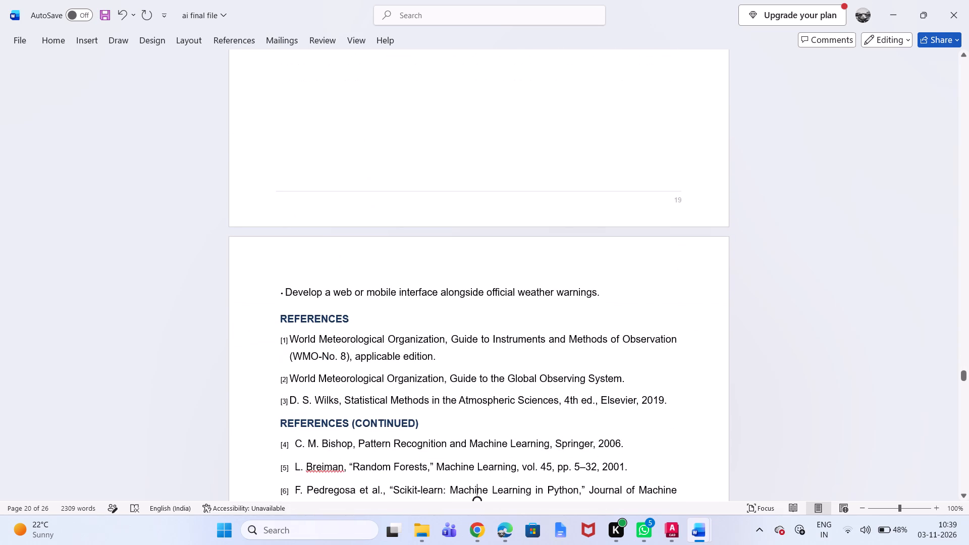
Review the reference list on page 20 through entry [13] at the top of page 21.
{"action": "key", "text": "Down"}
{"action": "key", "text": "Down"}
{"action": "key", "text": "Down"}
{"action": "key", "text": "Down"}
{"action": "key", "text": "Down"}
{"action": "key", "text": "Down"}
{"action": "key", "text": "Down"}
{"action": "key", "text": "Down"}
{"action": "key", "text": "Down"}
{"action": "key", "text": "Down"}
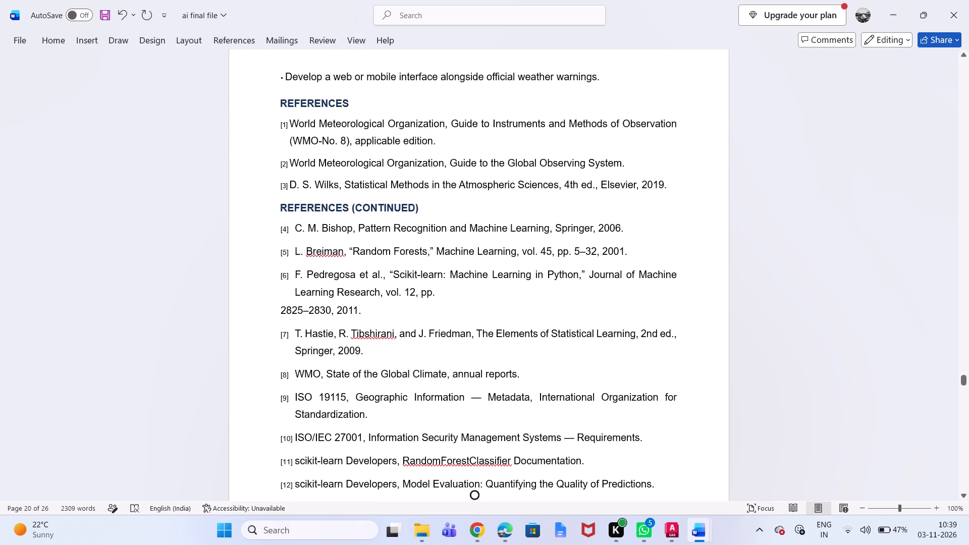
{"action": "key", "text": "Down"}
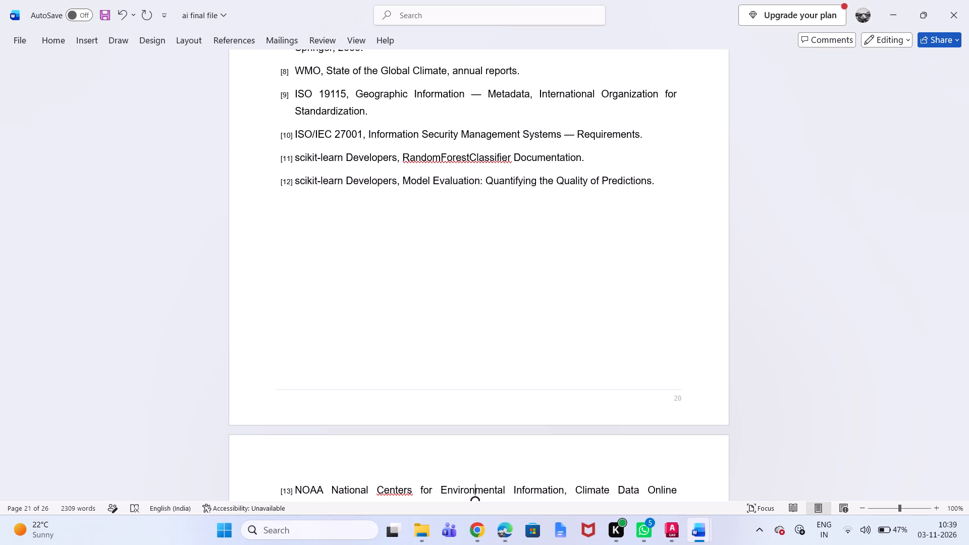
Review the report from the end of the reference list on page 21 to the appendix's Python source code on page 24.
{"action": "key", "text": "Down"}
{"action": "key", "text": "Down"}
{"action": "key", "text": "Down"}
{"action": "key", "text": "Down"}
{"action": "key", "text": "Down"}
{"action": "key", "text": "Down"}
{"action": "key", "text": "Down"}
{"action": "key", "text": "Down"}
{"action": "key", "text": "Down"}
{"action": "key", "text": "Down"}
{"action": "key", "text": "Down"}
{"action": "key", "text": "Down"}
{"action": "key", "text": "Down"}
{"action": "key", "text": "Down"}
{"action": "key", "text": "Down"}
{"action": "key", "text": "Down"}
{"action": "key", "text": "Down"}
{"action": "key", "text": "Down"}
{"action": "key", "text": "Down"}
{"action": "key", "text": "Down"}
{"action": "key", "text": "Down"}
{"action": "key", "text": "Down"}
{"action": "key", "text": "Down"}
{"action": "key", "text": "Down"}
{"action": "key", "text": "Down"}
{"action": "key", "text": "Down"}
{"action": "key", "text": "Down"}
{"action": "key", "text": "Down"}
{"action": "key", "text": "Down"}
{"action": "key", "text": "Down"}
{"action": "key", "text": "Down"}
{"action": "key", "text": "Down"}
{"action": "key", "text": "Down"}
{"action": "key", "text": "Down"}
{"action": "key", "text": "Down"}
{"action": "key", "text": "Down"}
{"action": "key", "text": "Down"}
{"action": "key", "text": "Down"}
{"action": "key", "text": "Down"}
{"action": "key", "text": "Down"}
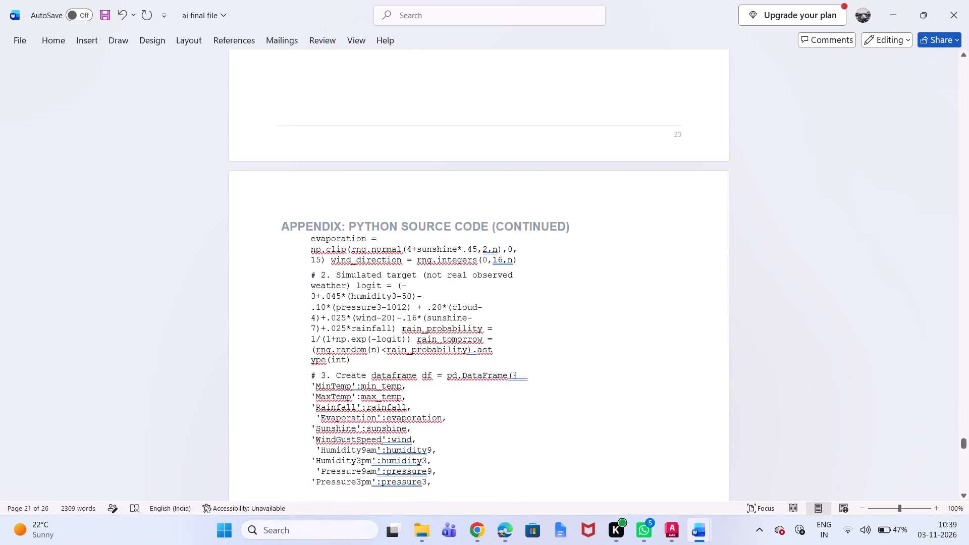
Review the rest of the appendix's Python source code through the ROC curve and feature importance sections on page 26.
{"action": "key", "text": "Down"}
{"action": "key", "text": "Down"}
{"action": "key", "text": "Down"}
{"action": "key", "text": "Down"}
{"action": "key", "text": "Down"}
{"action": "key", "text": "Down"}
{"action": "key", "text": "Down"}
{"action": "key", "text": "Down"}
{"action": "key", "text": "Down"}
{"action": "key", "text": "Down"}
{"action": "key", "text": "Down"}
{"action": "key", "text": "Down"}
{"action": "key", "text": "Down"}
{"action": "key", "text": "Down"}
{"action": "key", "text": "Down"}
{"action": "key", "text": "Down"}
{"action": "key", "text": "Down"}
{"action": "key", "text": "Down"}
{"action": "key", "text": "Down"}
{"action": "key", "text": "Down"}
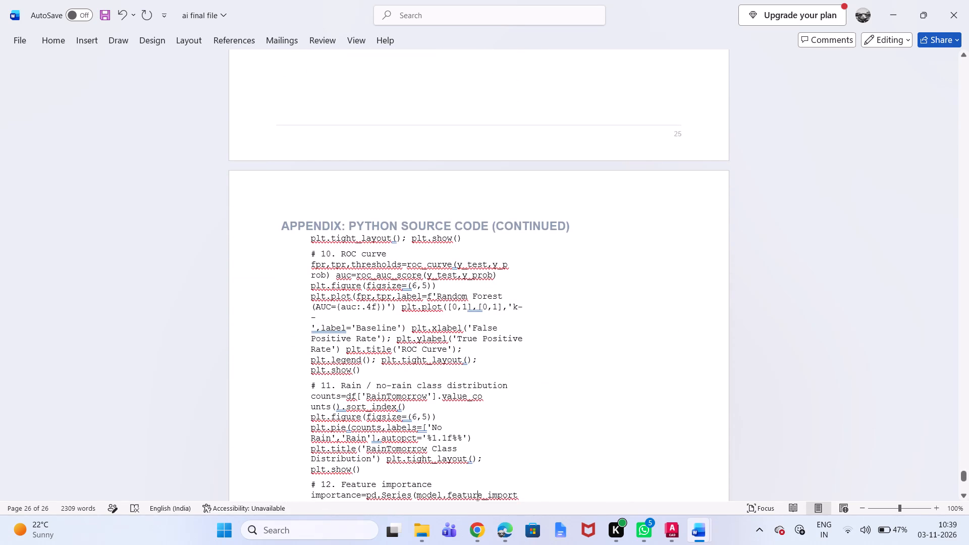
Return to the start of the report and review the title page, the certificate page and the table of contents on page 3.
{"action": "left_click", "coordinate": [703, 289]}
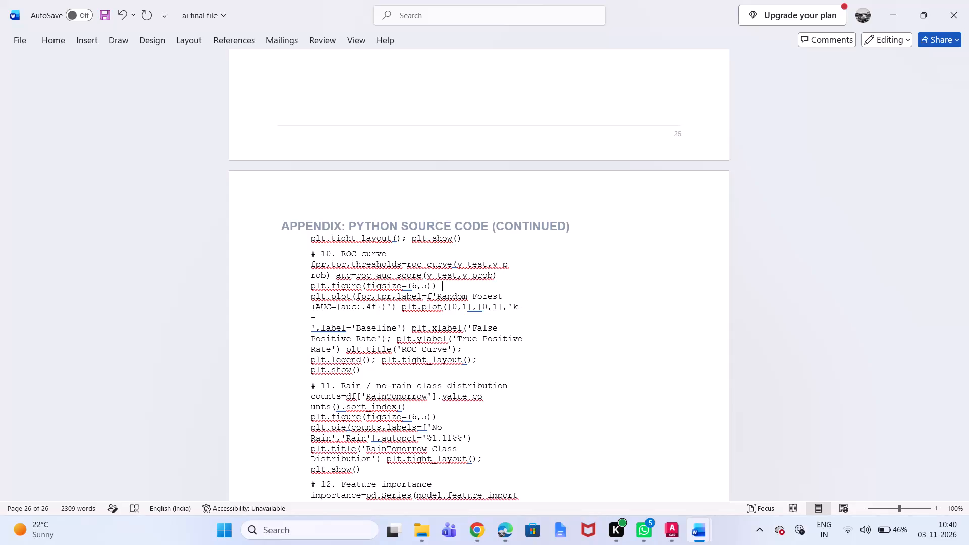
{"action": "scroll", "coordinate": [703, 289], "scroll_direction": "up", "scroll_amount": 1}
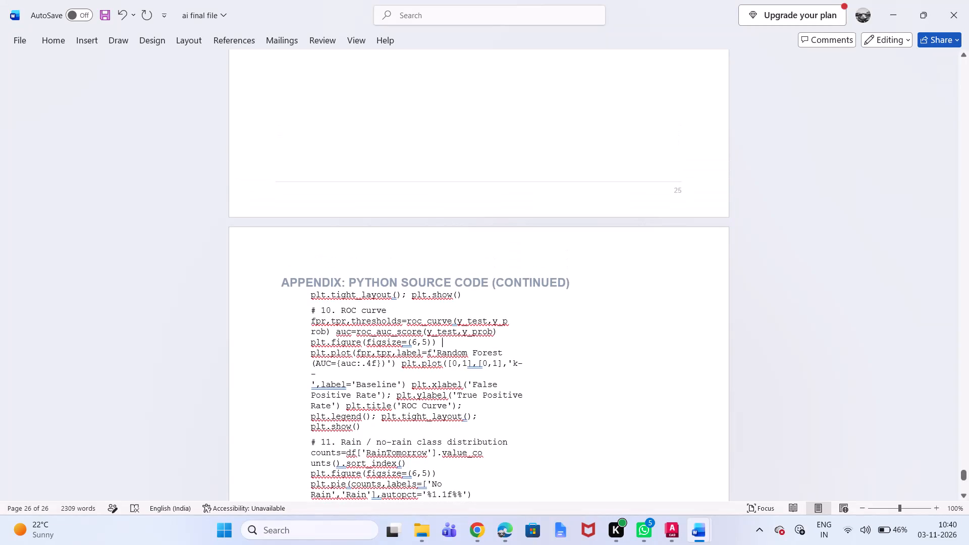
{"action": "scroll", "coordinate": [703, 289], "scroll_direction": "up", "scroll_amount": 11}
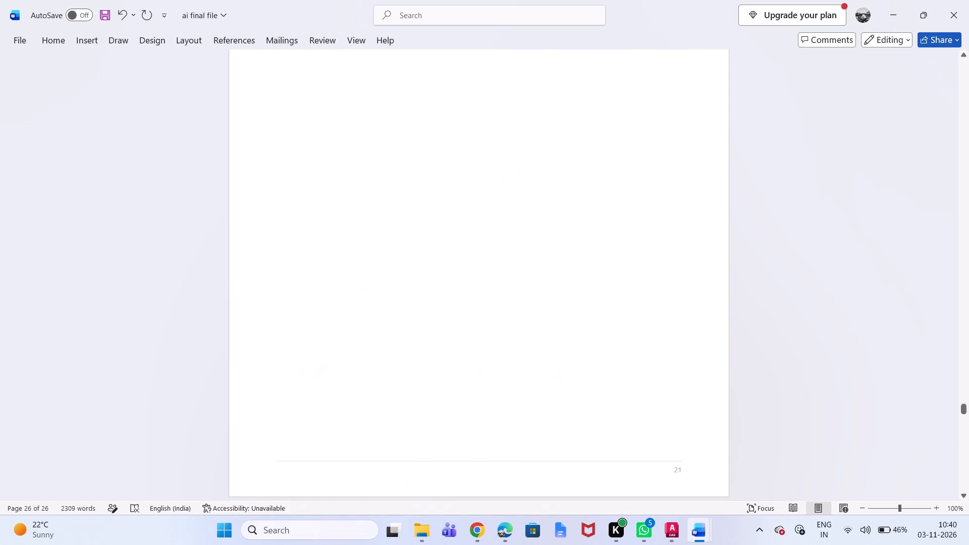
{"action": "scroll", "coordinate": [706, 265], "scroll_direction": "up", "scroll_amount": 20}
{"action": "scroll", "coordinate": [706, 265], "scroll_direction": "up", "scroll_amount": 2}
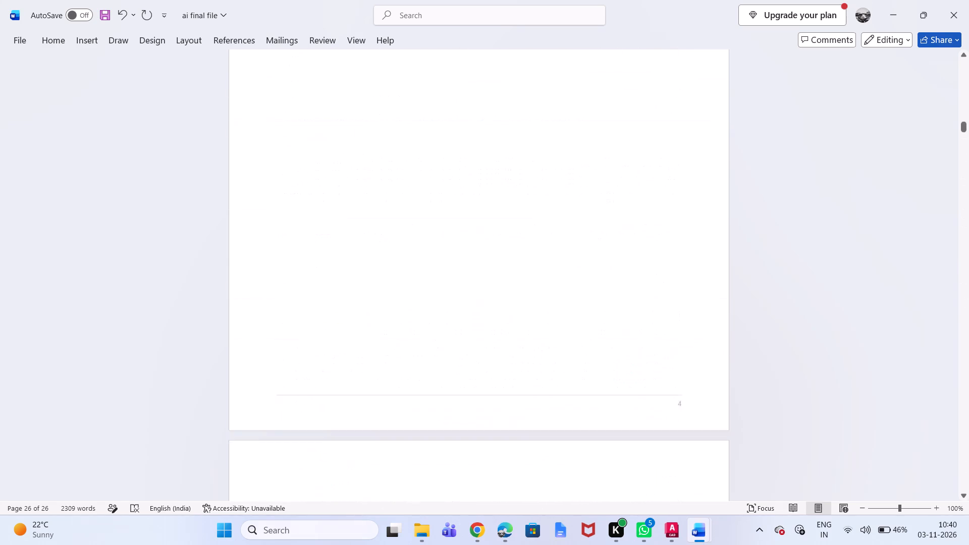
{"action": "scroll", "coordinate": [706, 265], "scroll_direction": "up", "scroll_amount": 7}
{"action": "scroll", "coordinate": [520, 413], "scroll_direction": "down", "scroll_amount": 2}
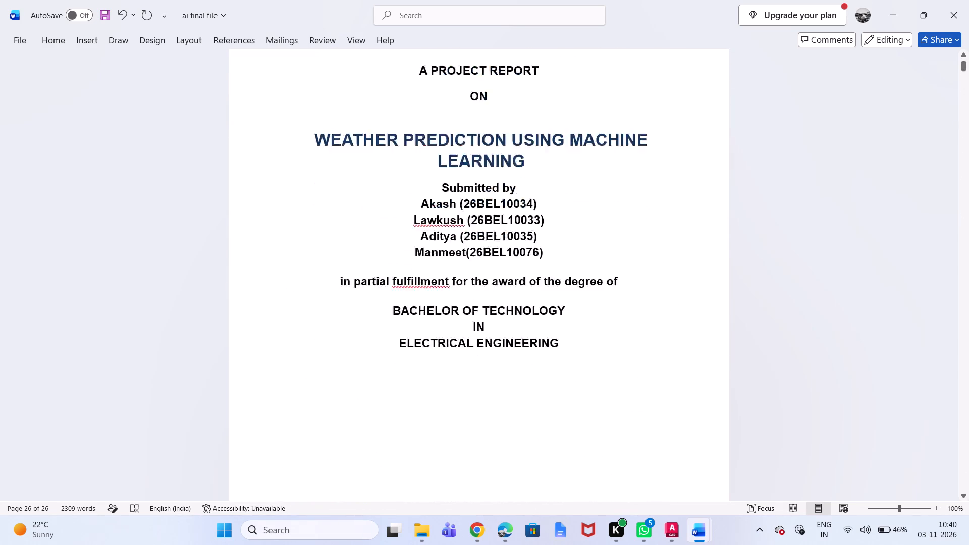
{"action": "scroll", "coordinate": [520, 413], "scroll_direction": "down", "scroll_amount": 5}
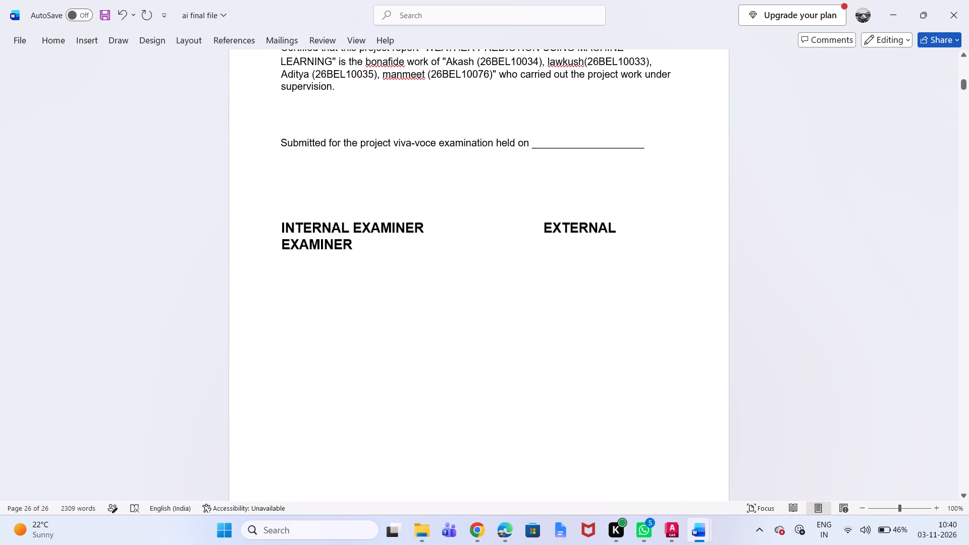
{"action": "scroll", "coordinate": [519, 342], "scroll_direction": "down", "scroll_amount": 2}
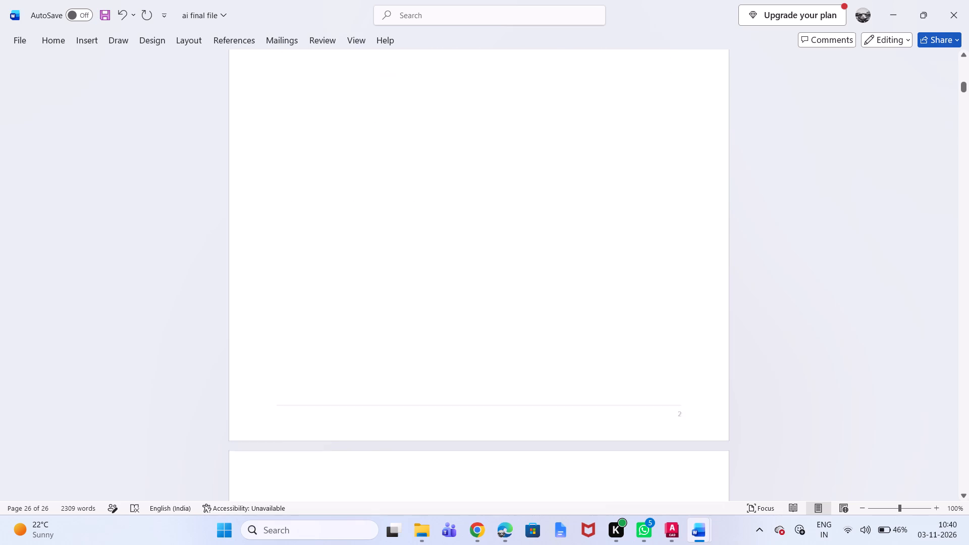
{"action": "scroll", "coordinate": [519, 342], "scroll_direction": "down", "scroll_amount": 4}
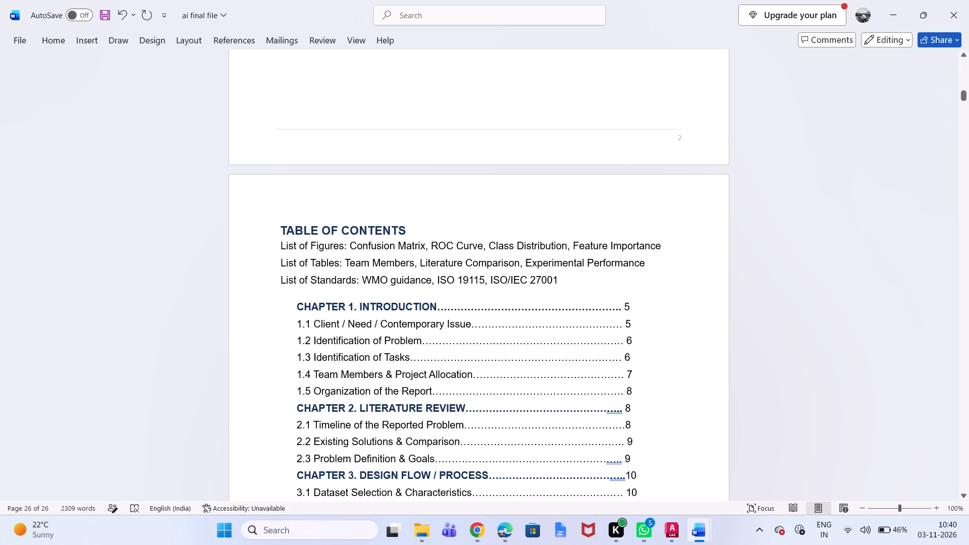
Review the rest of the table of contents, the lists of figures, tables and standards, and the abstract on page 6.
{"action": "scroll", "coordinate": [579, 374], "scroll_direction": "down", "scroll_amount": 3}
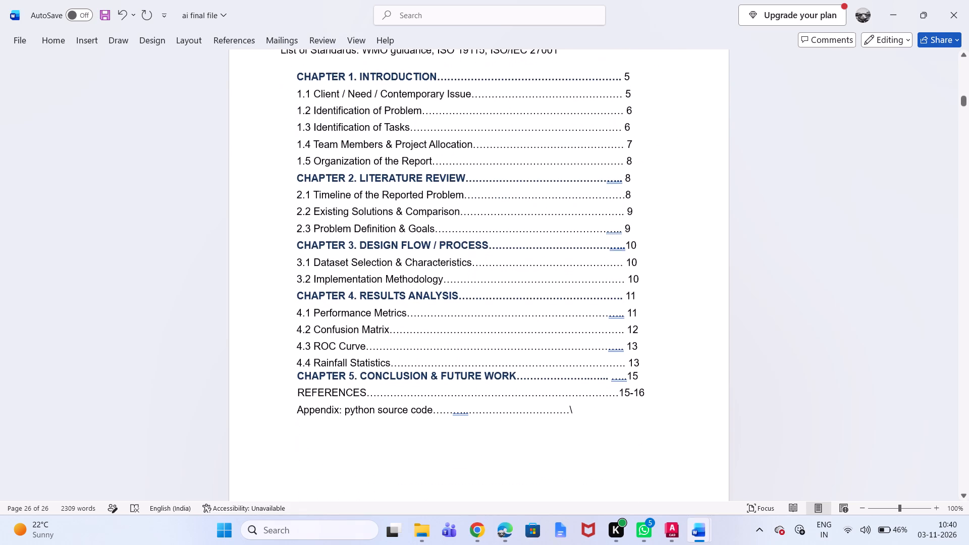
{"action": "scroll", "coordinate": [579, 374], "scroll_direction": "down", "scroll_amount": 1}
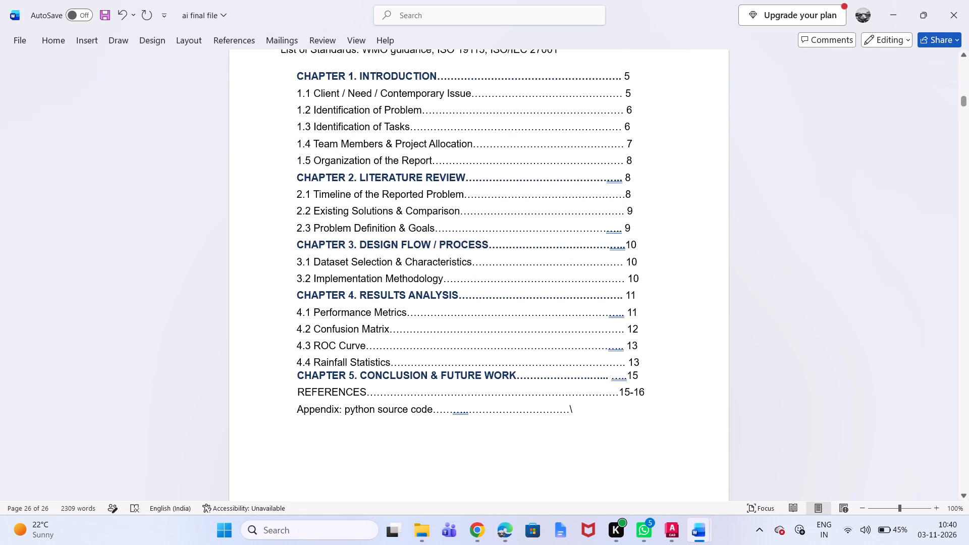
{"action": "scroll", "coordinate": [605, 316], "scroll_direction": "down", "scroll_amount": 6}
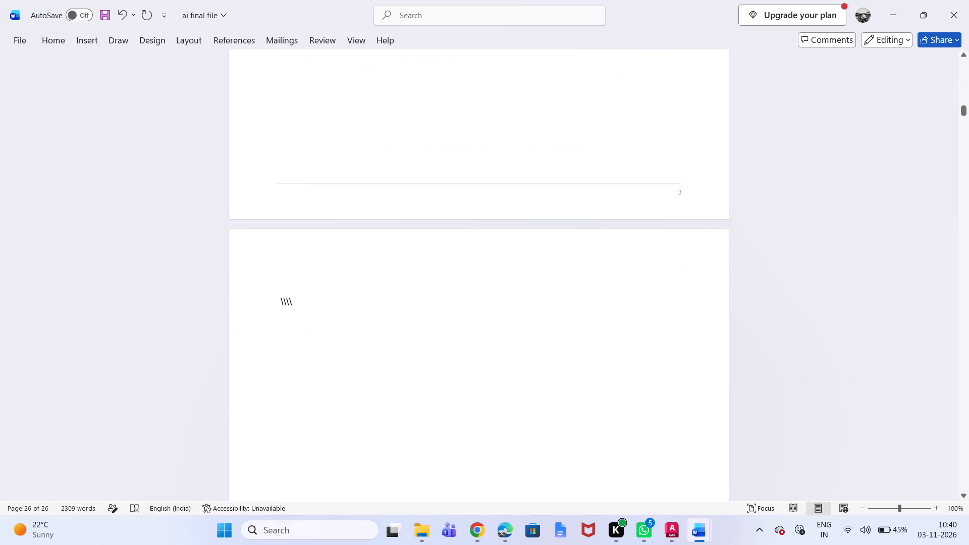
{"action": "scroll", "coordinate": [605, 316], "scroll_direction": "down", "scroll_amount": 6}
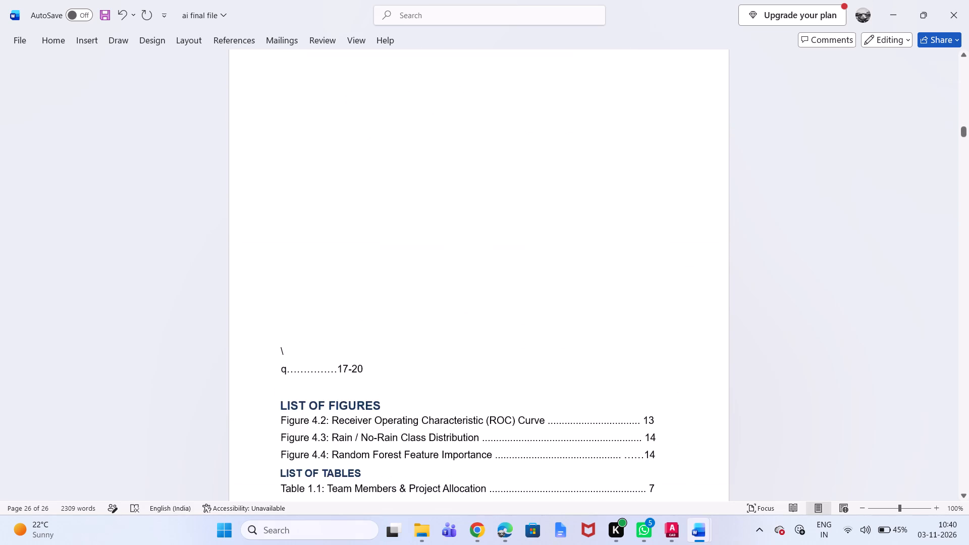
{"action": "scroll", "coordinate": [605, 316], "scroll_direction": "down", "scroll_amount": 5}
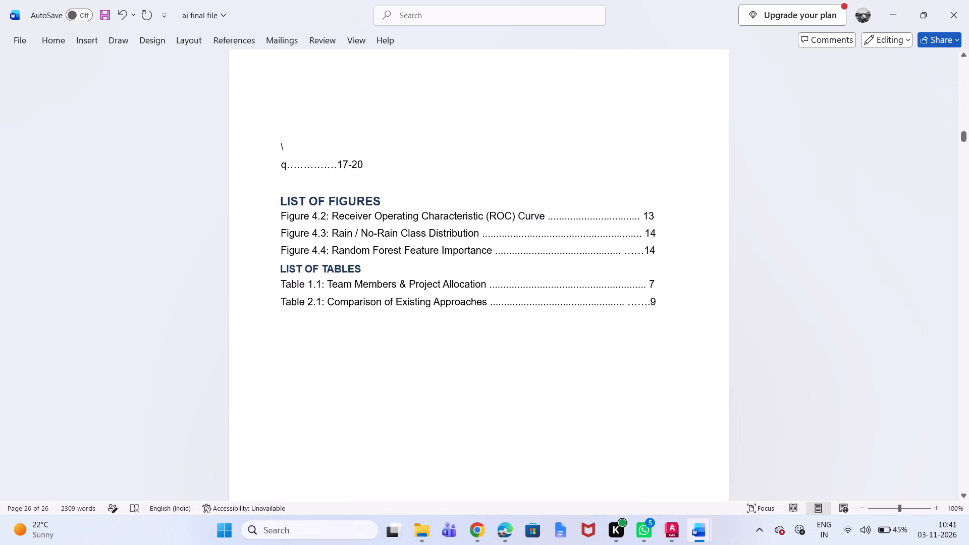
{"action": "scroll", "coordinate": [348, 191], "scroll_direction": "down", "scroll_amount": 1}
{"action": "scroll", "coordinate": [411, 216], "scroll_direction": "down", "scroll_amount": 1}
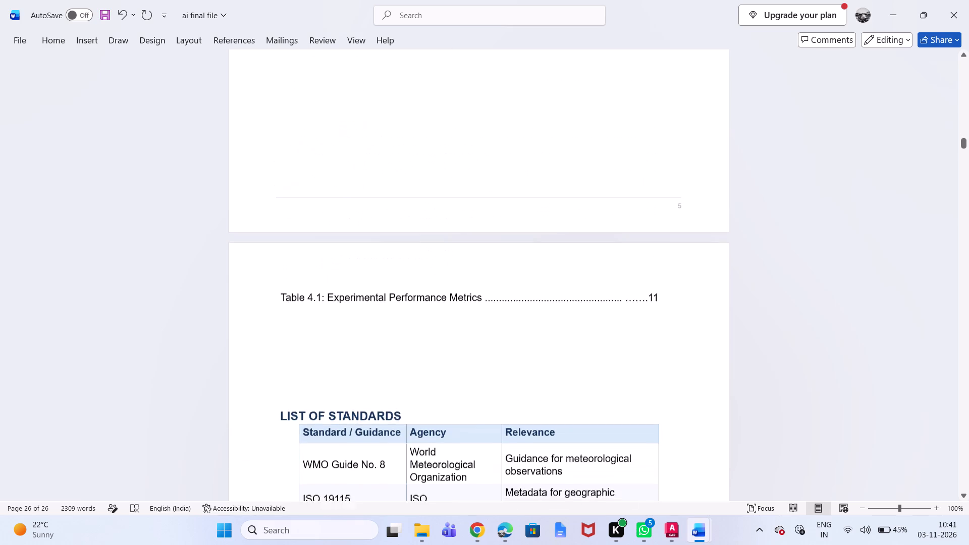
{"action": "scroll", "coordinate": [411, 216], "scroll_direction": "down", "scroll_amount": 5}
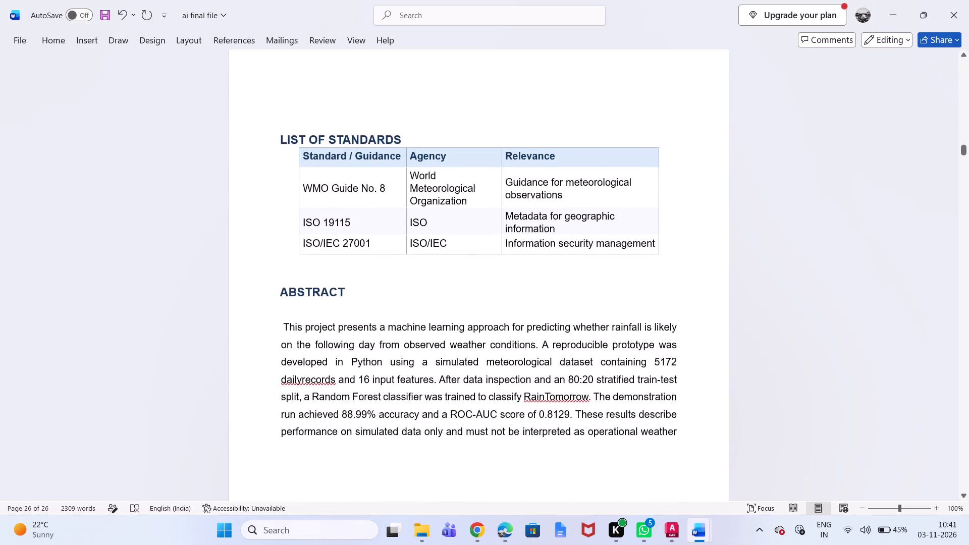
{"action": "scroll", "coordinate": [411, 216], "scroll_direction": "down", "scroll_amount": 2}
{"action": "scroll", "coordinate": [443, 291], "scroll_direction": "down", "scroll_amount": 2}
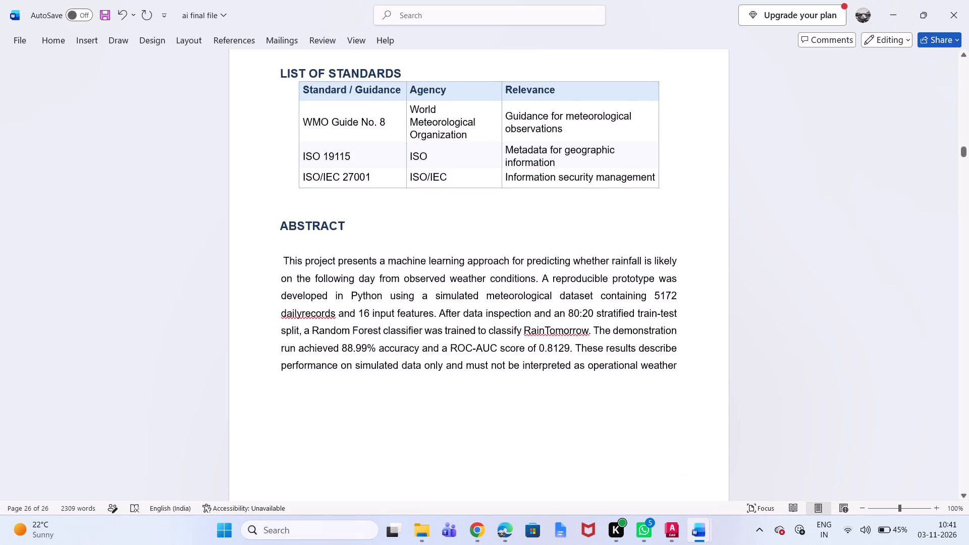
{"action": "scroll", "coordinate": [534, 308], "scroll_direction": "down", "scroll_amount": 2}
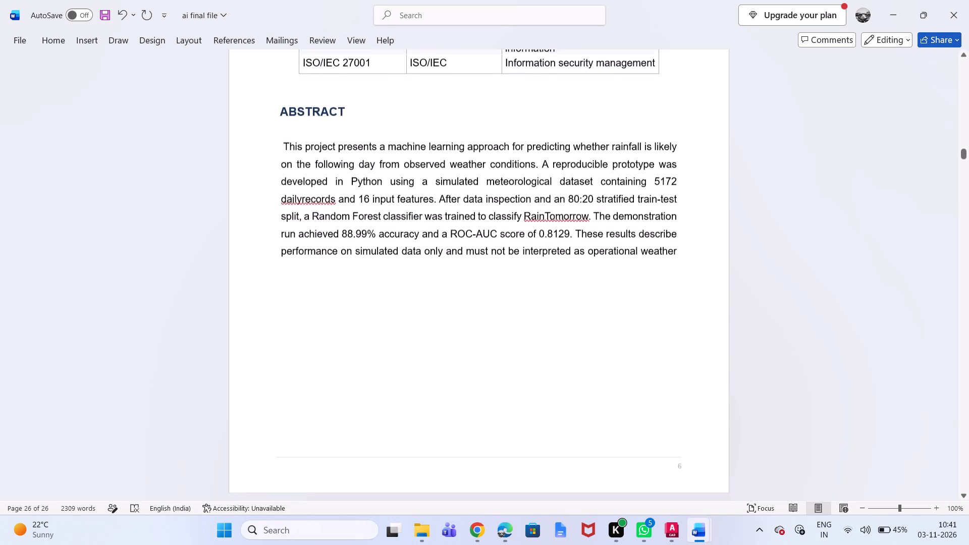
Review Chapter 1 on page 7, covering sections 1.1 and 1.2, and the page break into page 8.
{"action": "scroll", "coordinate": [534, 308], "scroll_direction": "down", "scroll_amount": 5}
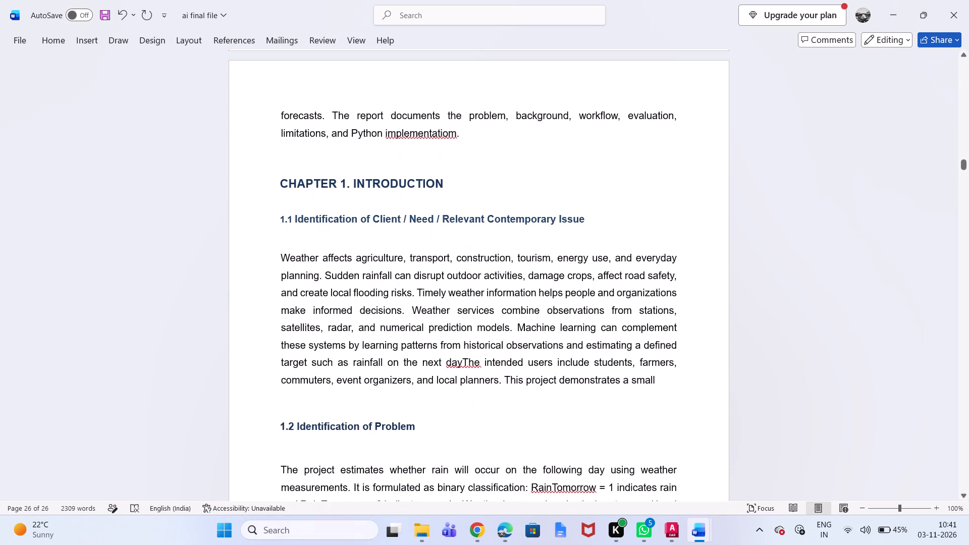
{"action": "scroll", "coordinate": [534, 308], "scroll_direction": "down", "scroll_amount": 1}
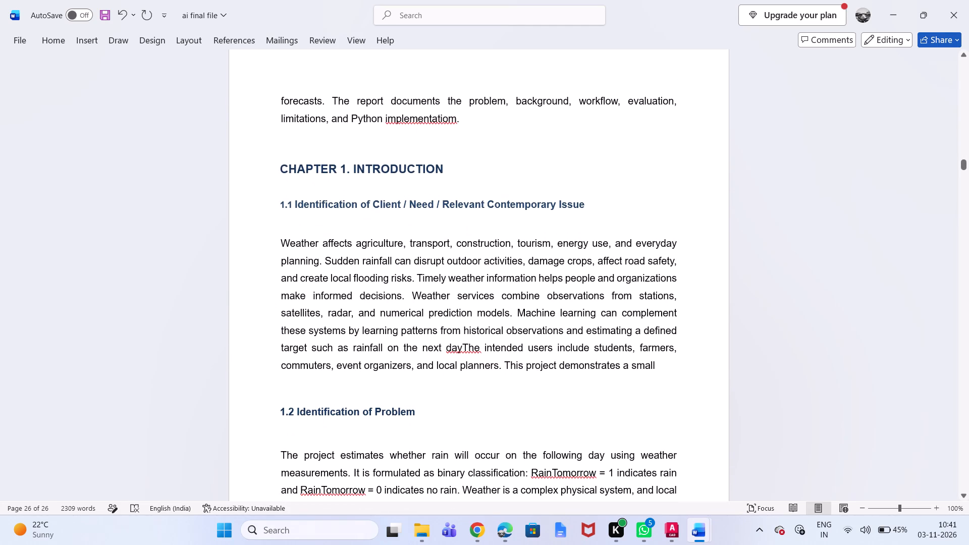
{"action": "scroll", "coordinate": [410, 175], "scroll_direction": "down", "scroll_amount": 1}
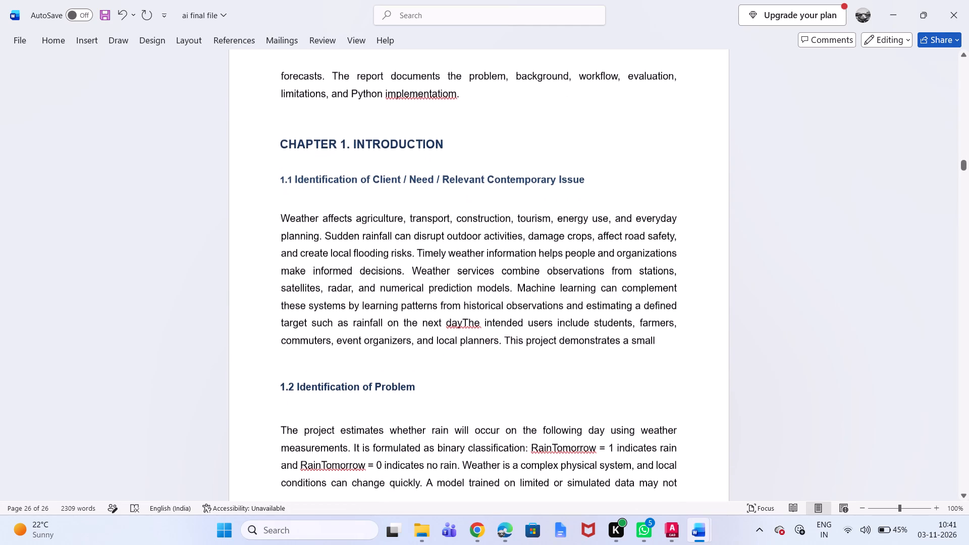
{"action": "scroll", "coordinate": [410, 175], "scroll_direction": "down", "scroll_amount": 1}
{"action": "scroll", "coordinate": [410, 175], "scroll_direction": "up", "scroll_amount": 2}
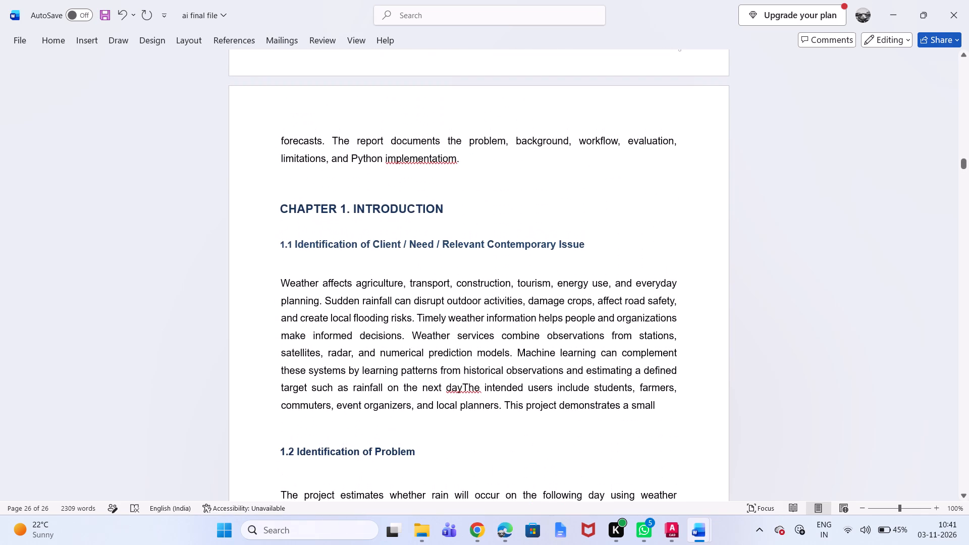
{"action": "scroll", "coordinate": [433, 199], "scroll_direction": "down", "scroll_amount": 1}
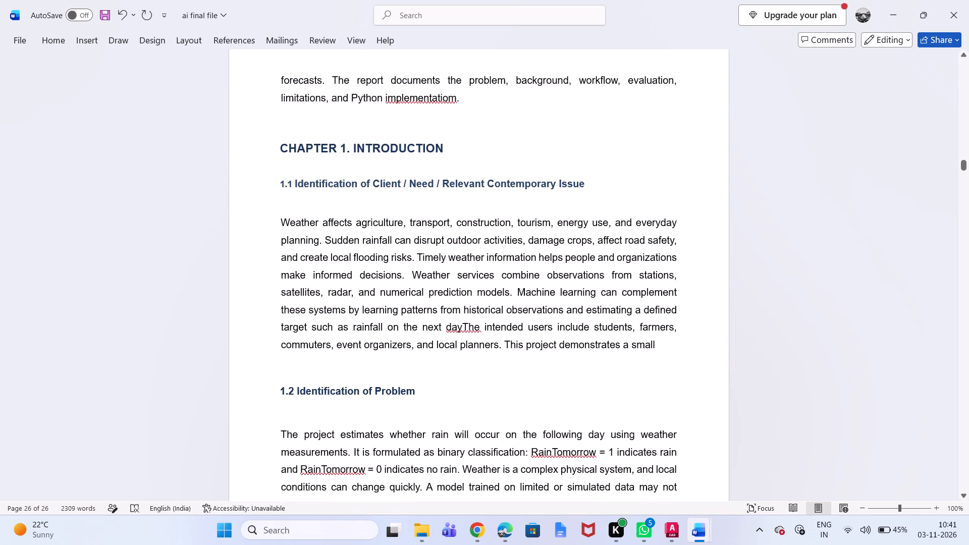
{"action": "scroll", "coordinate": [638, 349], "scroll_direction": "down", "scroll_amount": 3}
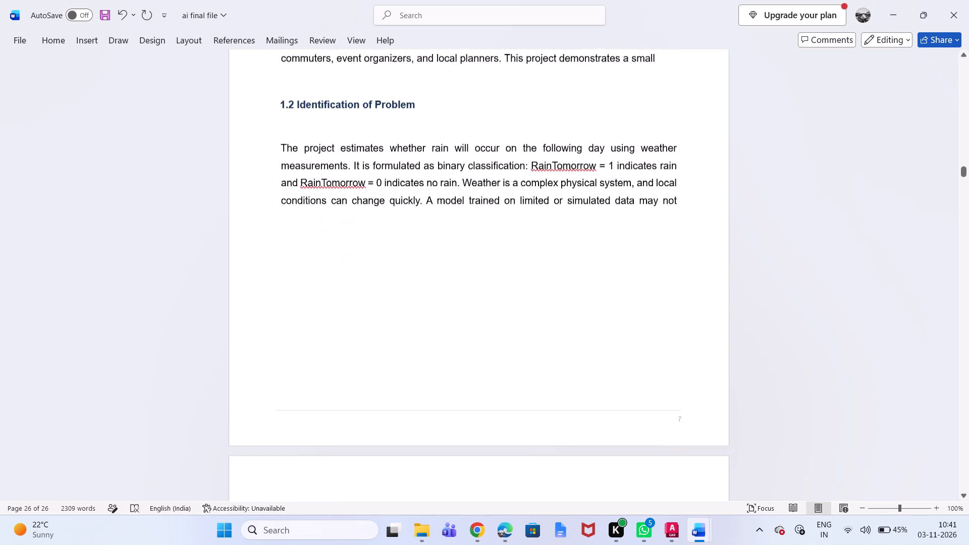
{"action": "scroll", "coordinate": [594, 258], "scroll_direction": "down", "scroll_amount": 2}
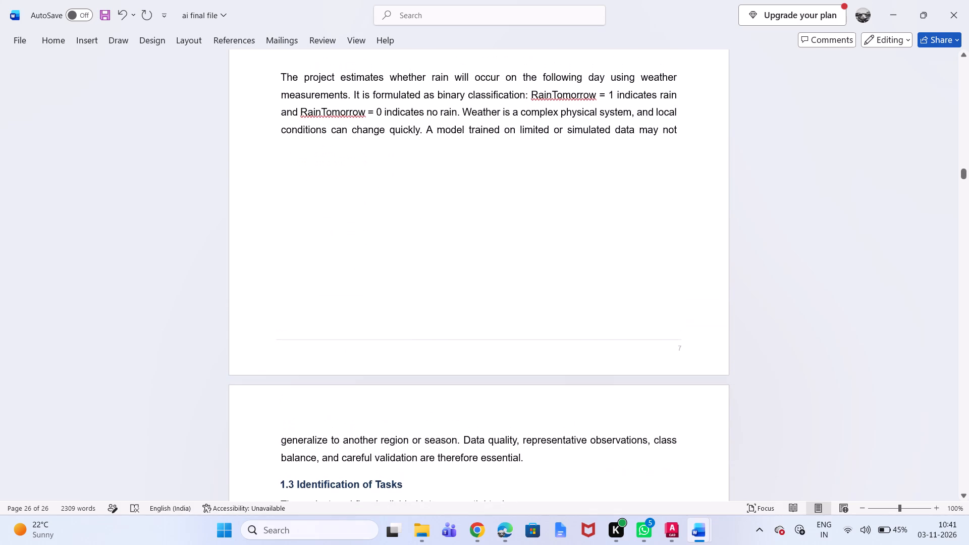
{"action": "scroll", "coordinate": [463, 132], "scroll_direction": "up", "scroll_amount": 3}
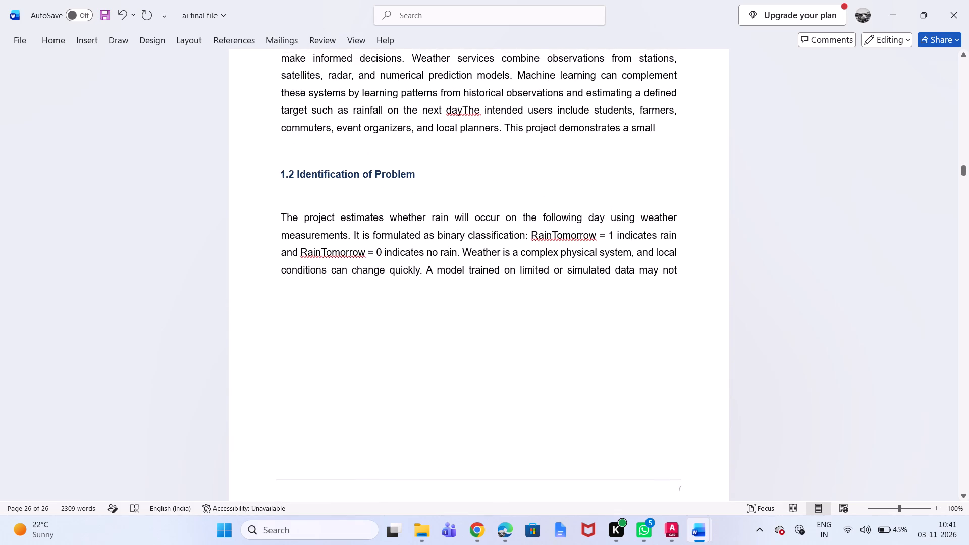
{"action": "scroll", "coordinate": [431, 203], "scroll_direction": "down", "scroll_amount": 2}
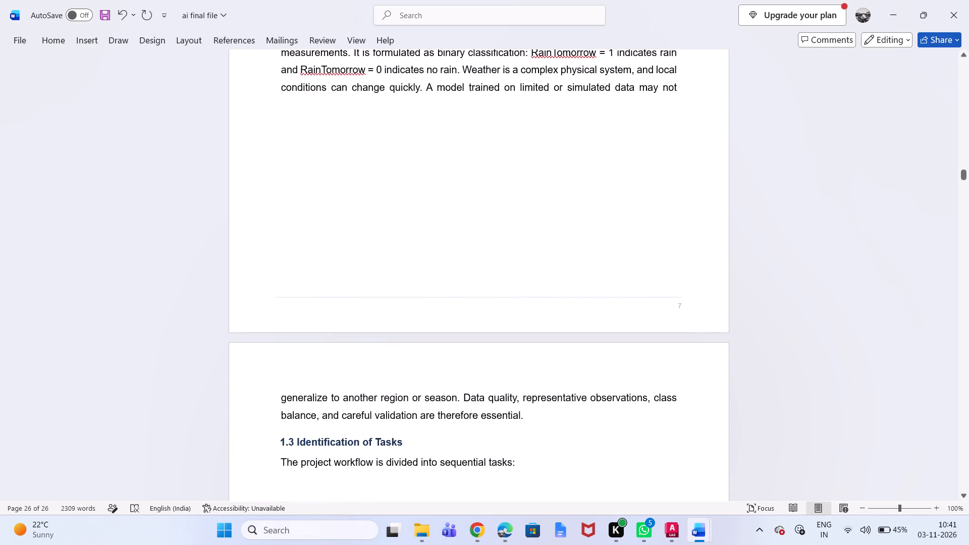
Review the section 1.3 task list on page 8 and the team responsibilities table (Table 1.1) on page 9.
{"action": "scroll", "coordinate": [451, 268], "scroll_direction": "down", "scroll_amount": 4}
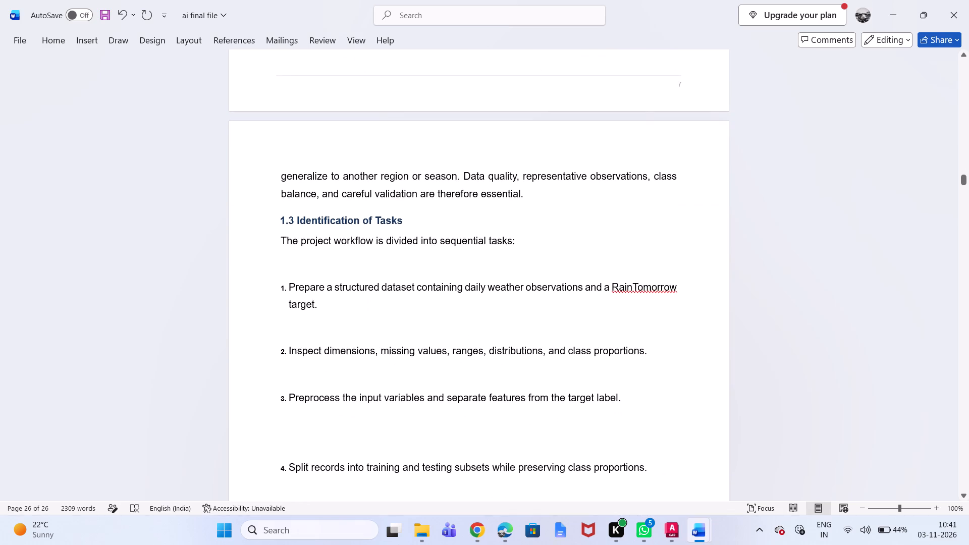
{"action": "scroll", "coordinate": [389, 232], "scroll_direction": "down", "scroll_amount": 2}
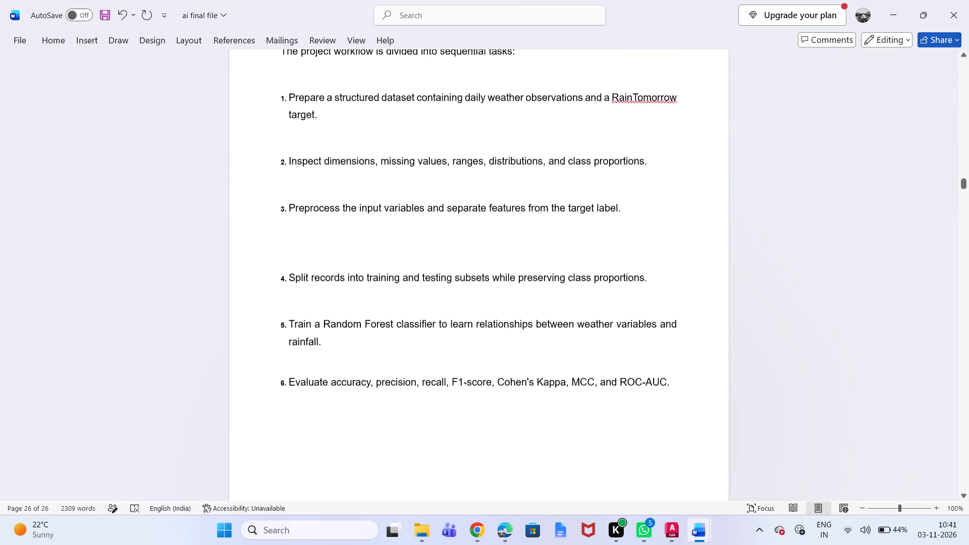
{"action": "scroll", "coordinate": [389, 232], "scroll_direction": "down", "scroll_amount": 6}
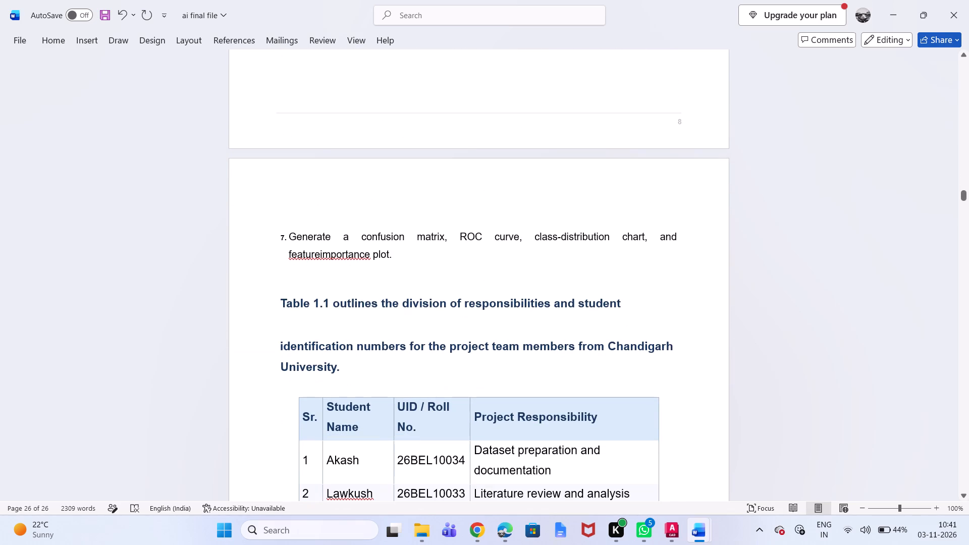
{"action": "scroll", "coordinate": [389, 232], "scroll_direction": "down", "scroll_amount": 2}
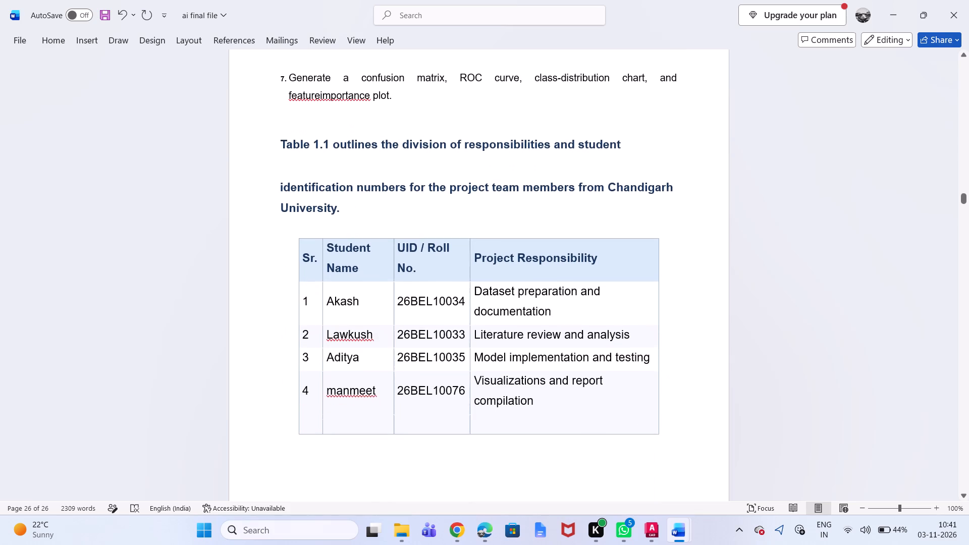
{"action": "scroll", "coordinate": [369, 251], "scroll_direction": "down", "scroll_amount": 1}
{"action": "scroll", "coordinate": [325, 176], "scroll_direction": "up", "scroll_amount": 1}
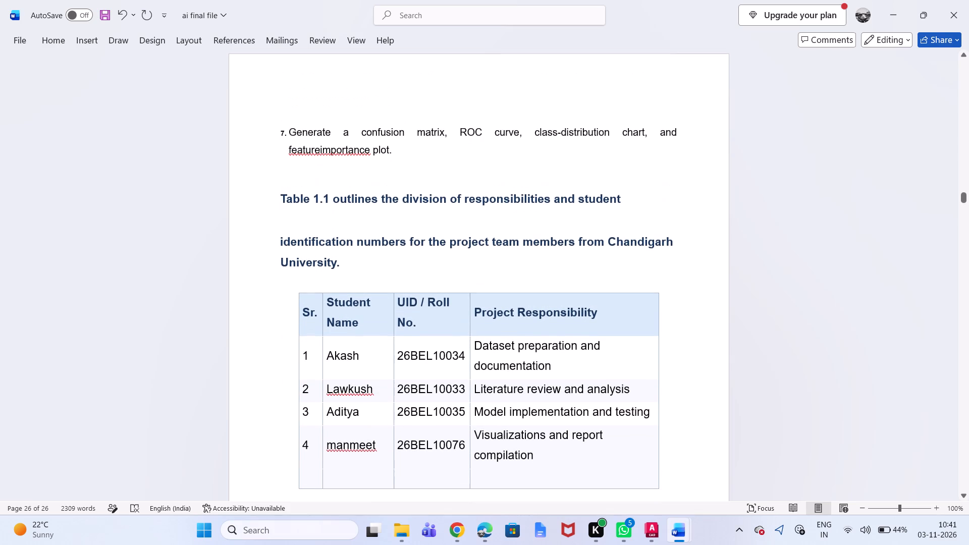
{"action": "scroll", "coordinate": [325, 176], "scroll_direction": "up", "scroll_amount": 1}
{"action": "scroll", "coordinate": [325, 176], "scroll_direction": "down", "scroll_amount": 1}
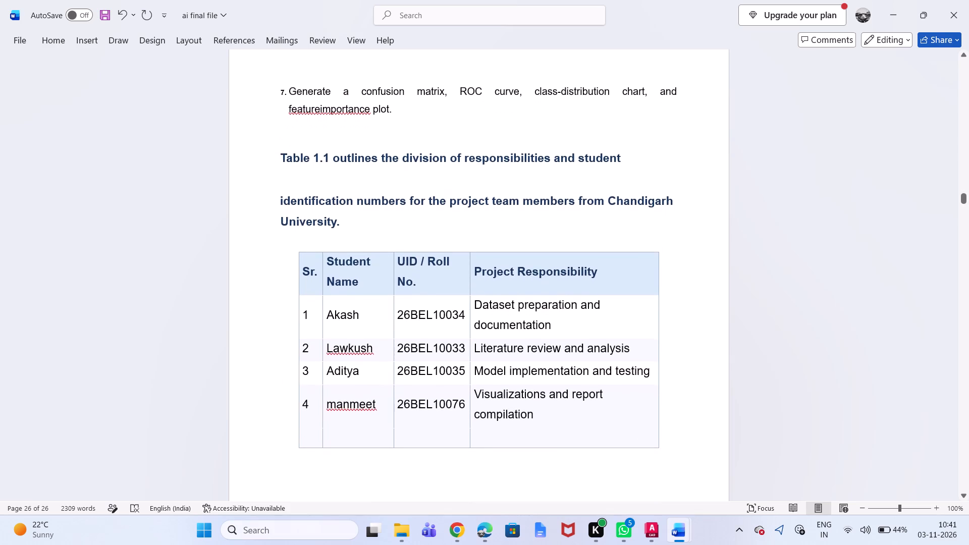
{"action": "scroll", "coordinate": [325, 176], "scroll_direction": "down", "scroll_amount": 1}
{"action": "scroll", "coordinate": [440, 158], "scroll_direction": "down", "scroll_amount": 1}
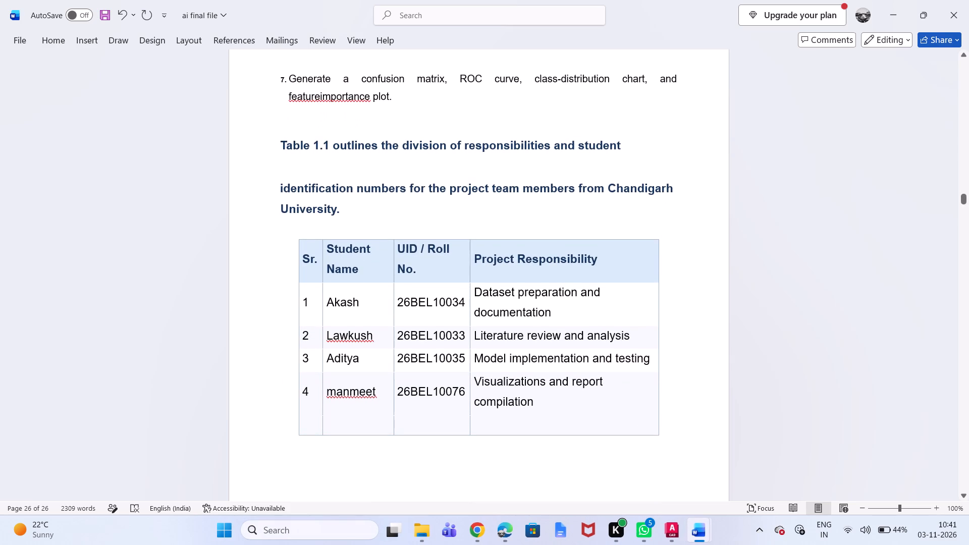
Review the team responsibilities note on page 10, section 1.5 on page 11, and the start of Chapter 2 through page 12.
{"action": "scroll", "coordinate": [440, 158], "scroll_direction": "down", "scroll_amount": 4}
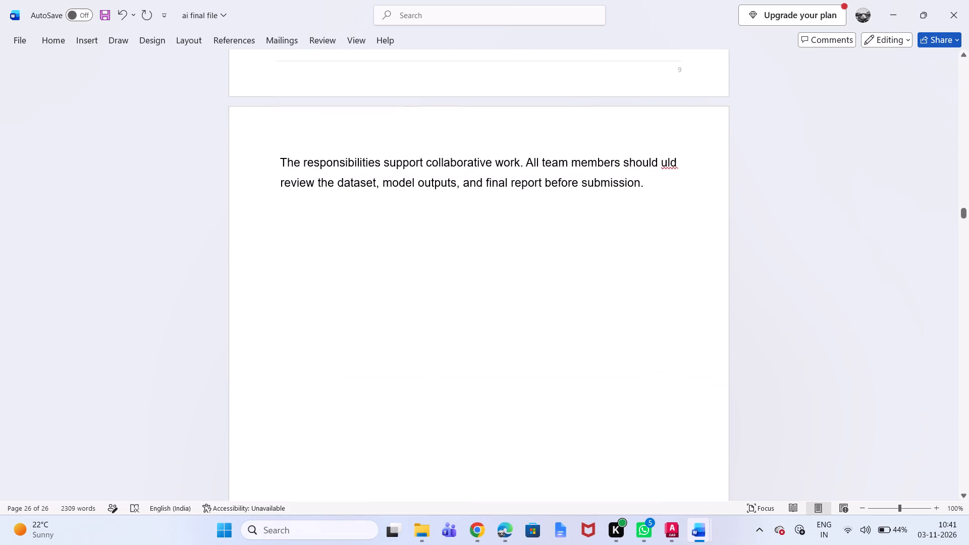
{"action": "scroll", "coordinate": [440, 158], "scroll_direction": "down", "scroll_amount": 4}
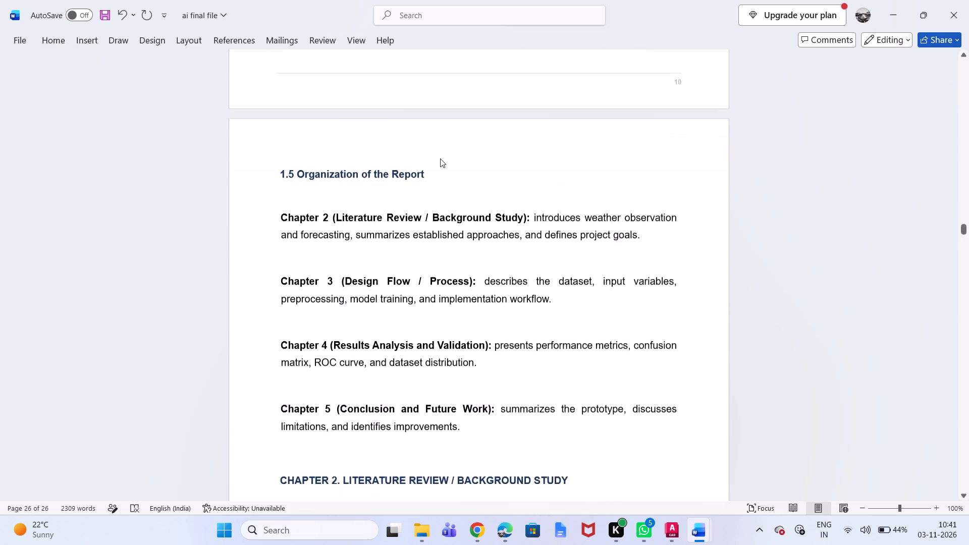
{"action": "scroll", "coordinate": [440, 158], "scroll_direction": "down", "scroll_amount": 4}
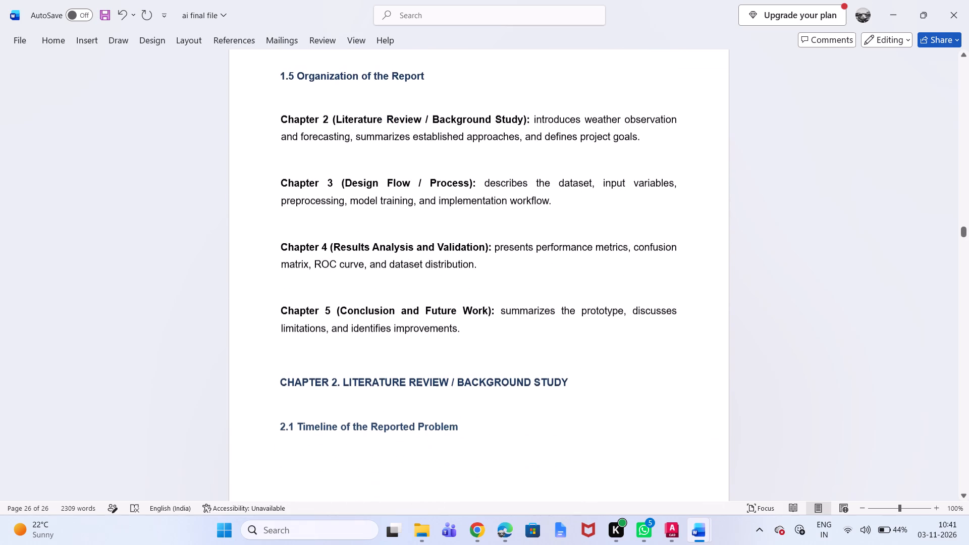
{"action": "scroll", "coordinate": [440, 158], "scroll_direction": "down", "scroll_amount": 5}
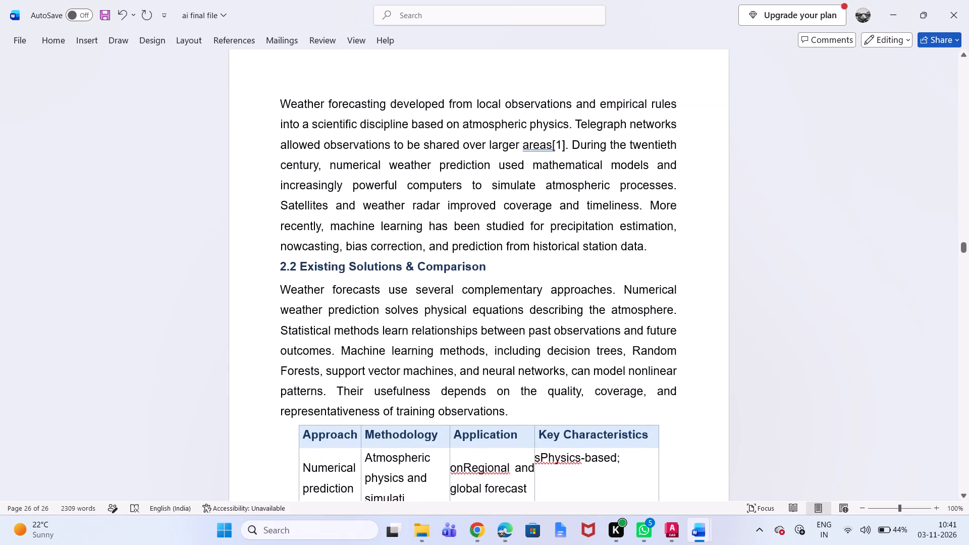
Examine the approach comparison table across pages 12 and 13 and the start of Chapter 3, then return to the top of page 12.
{"action": "scroll", "coordinate": [440, 158], "scroll_direction": "down", "scroll_amount": 3}
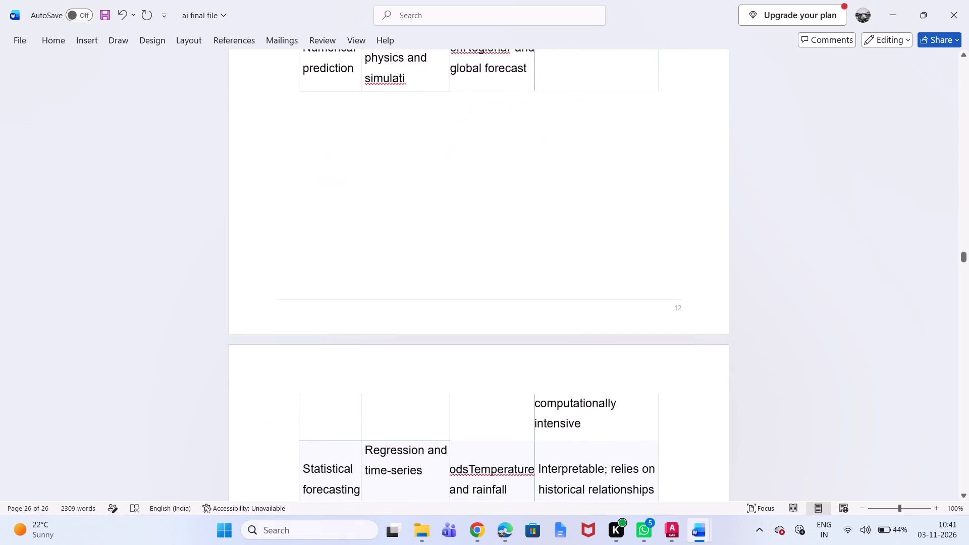
{"action": "scroll", "coordinate": [440, 158], "scroll_direction": "down", "scroll_amount": 4}
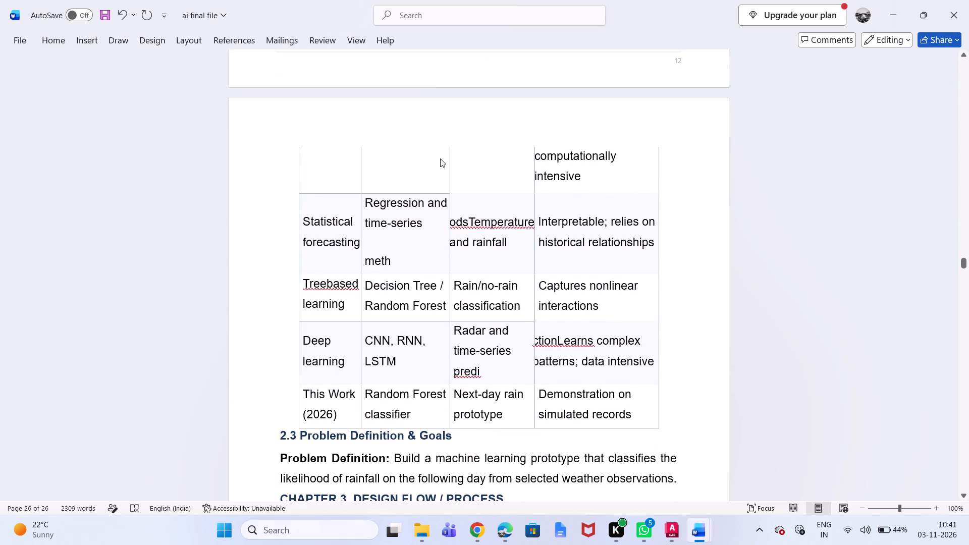
{"action": "scroll", "coordinate": [440, 158], "scroll_direction": "down", "scroll_amount": 2}
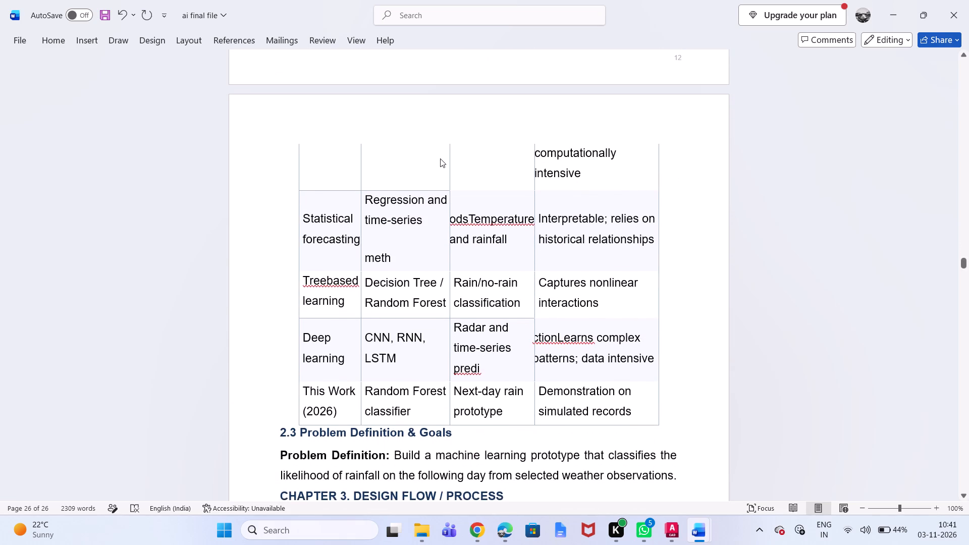
{"action": "scroll", "coordinate": [440, 158], "scroll_direction": "down", "scroll_amount": 2}
{"action": "scroll", "coordinate": [440, 158], "scroll_direction": "up", "scroll_amount": 1}
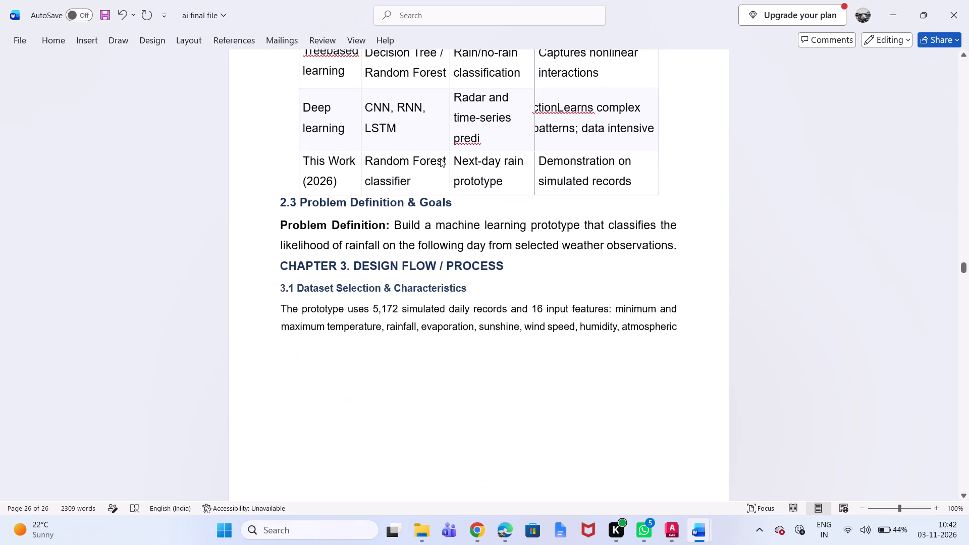
{"action": "scroll", "coordinate": [440, 158], "scroll_direction": "up", "scroll_amount": 5}
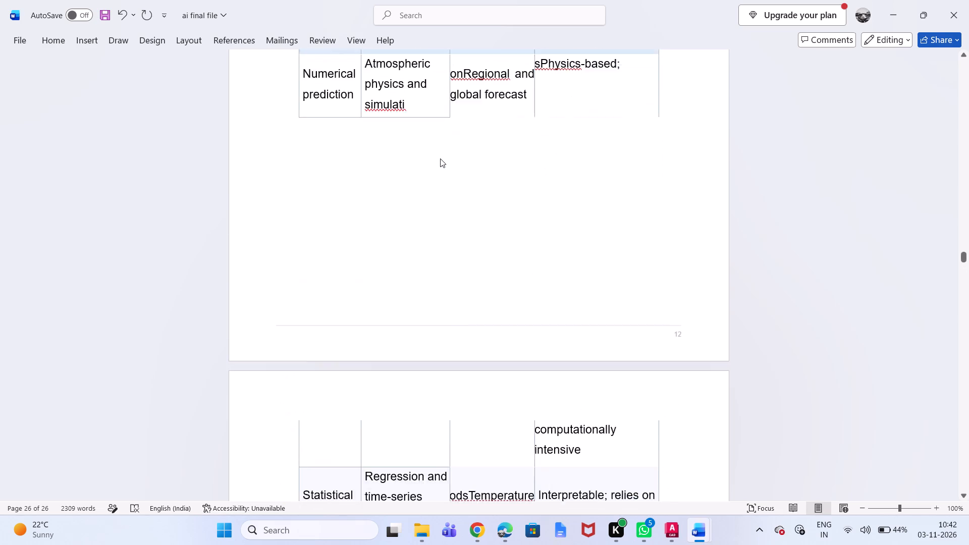
{"action": "scroll", "coordinate": [440, 158], "scroll_direction": "up", "scroll_amount": 3}
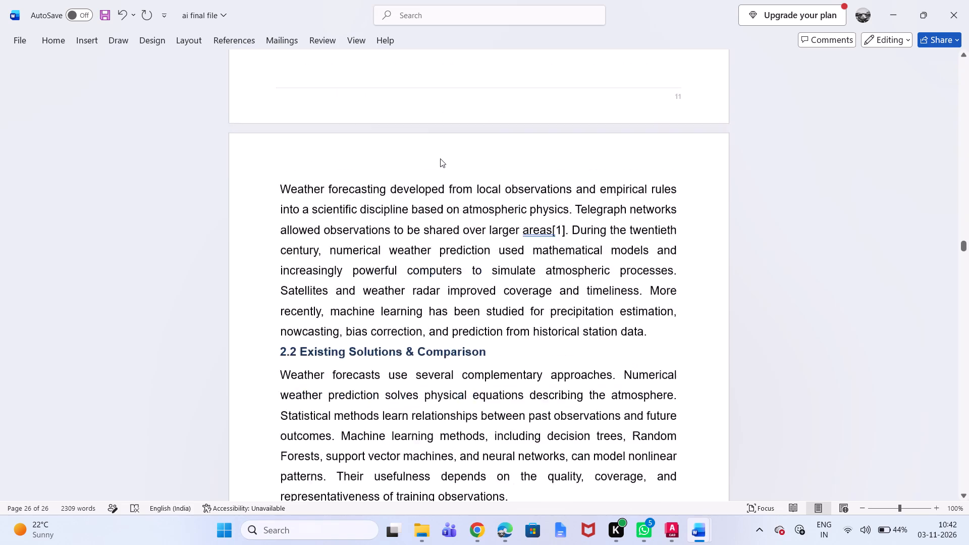
Recheck section 1.5 and the Chapter 2 opening on page 11, continuing to section 2.2 on page 12.
{"action": "scroll", "coordinate": [440, 158], "scroll_direction": "down", "scroll_amount": 1}
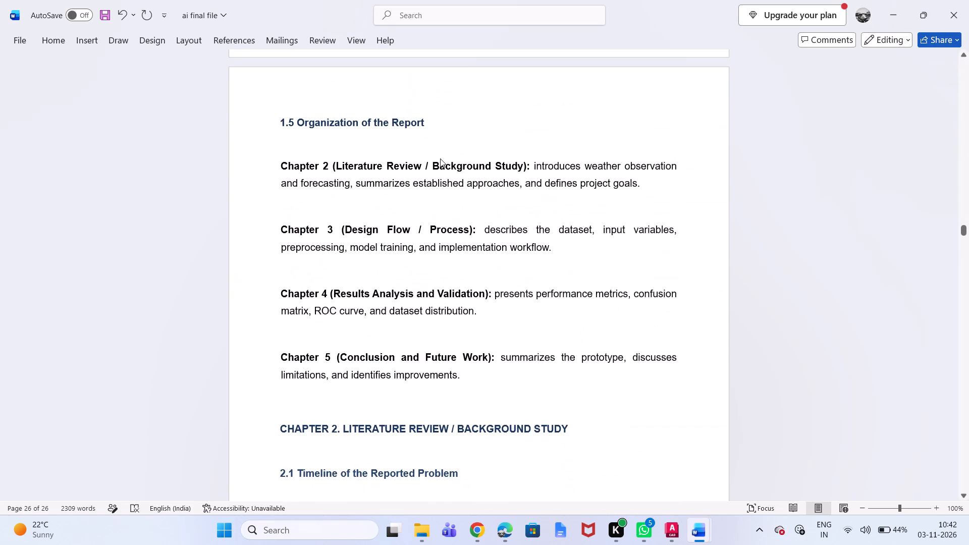
{"action": "scroll", "coordinate": [440, 158], "scroll_direction": "down", "scroll_amount": 2}
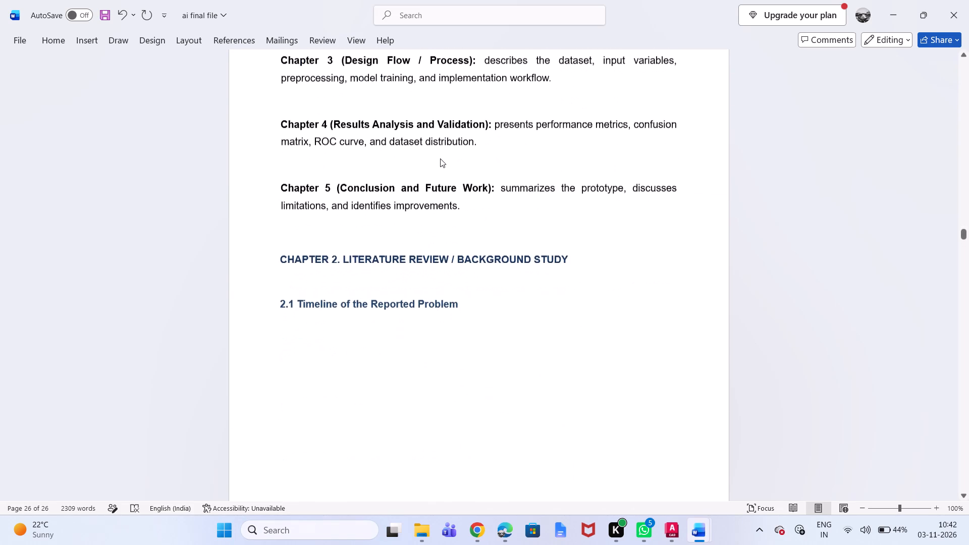
{"action": "scroll", "coordinate": [440, 158], "scroll_direction": "down", "scroll_amount": 2}
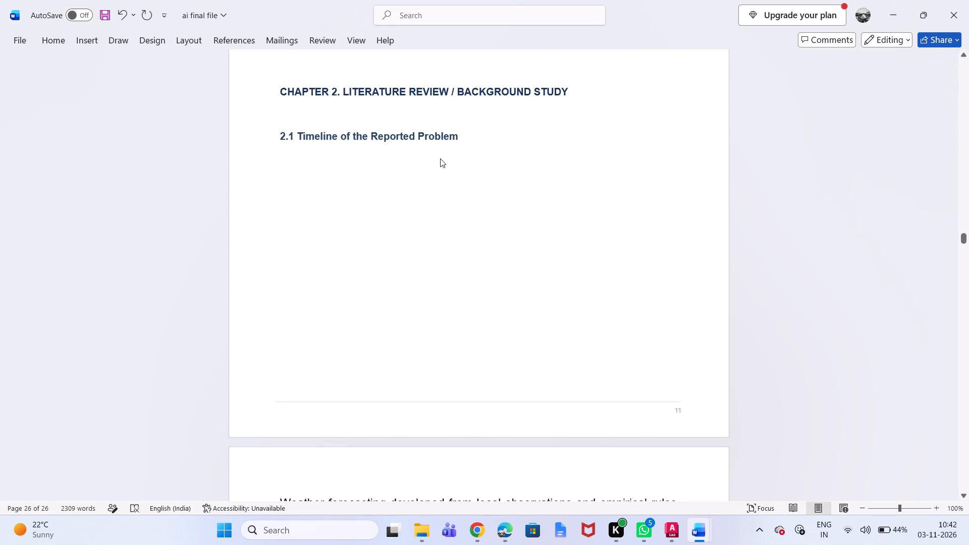
{"action": "scroll", "coordinate": [440, 158], "scroll_direction": "down", "scroll_amount": 1}
{"action": "scroll", "coordinate": [440, 158], "scroll_direction": "up", "scroll_amount": 1}
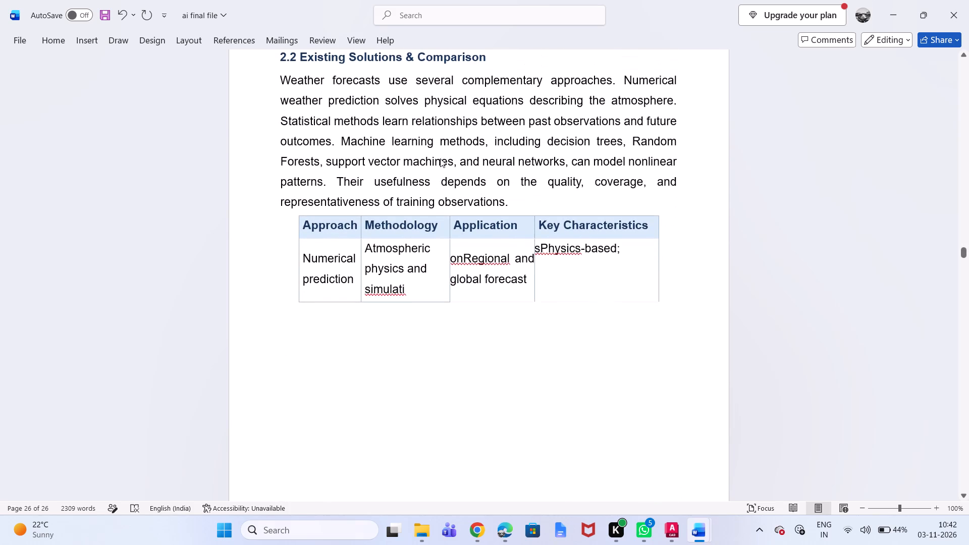
{"action": "scroll", "coordinate": [440, 158], "scroll_direction": "up", "scroll_amount": 1}
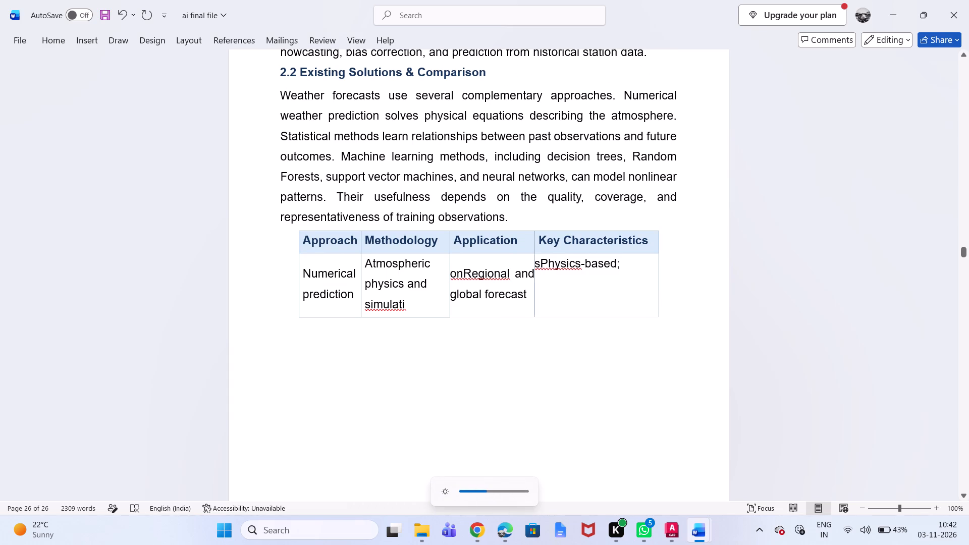
Examine how the section 2.2 approach comparison table splits across pages 12 and 13.
{"action": "scroll", "coordinate": [784, 219], "scroll_direction": "down", "scroll_amount": 2}
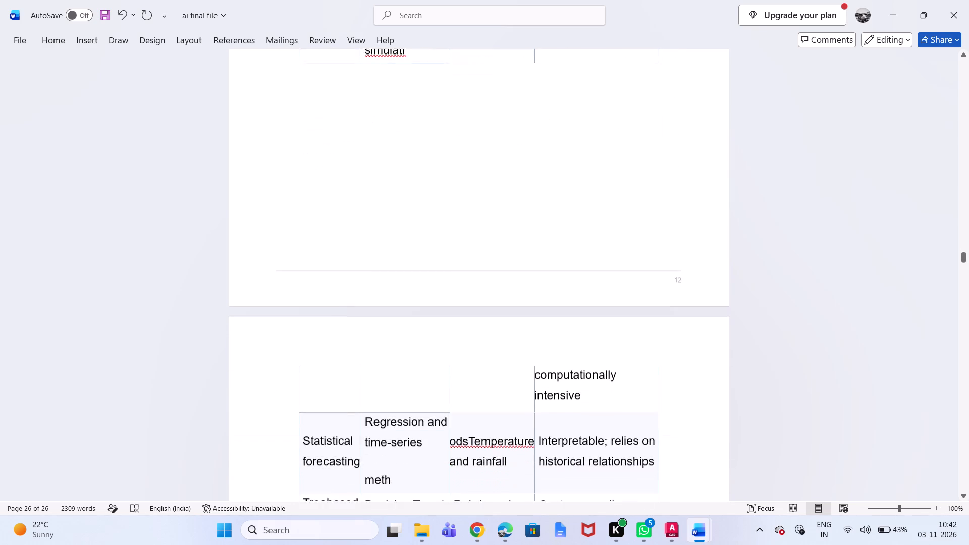
{"action": "scroll", "coordinate": [784, 219], "scroll_direction": "down", "scroll_amount": 3}
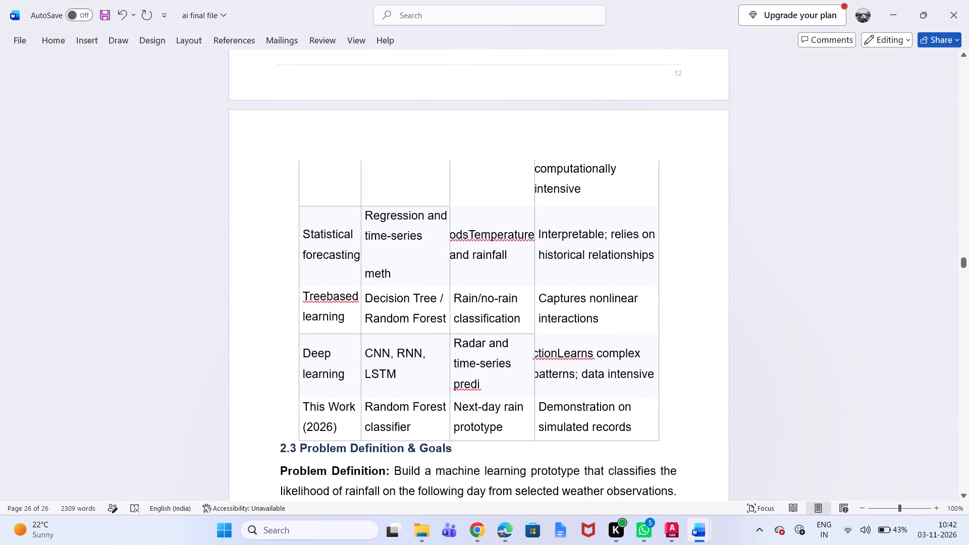
{"action": "scroll", "coordinate": [784, 219], "scroll_direction": "up", "scroll_amount": 6}
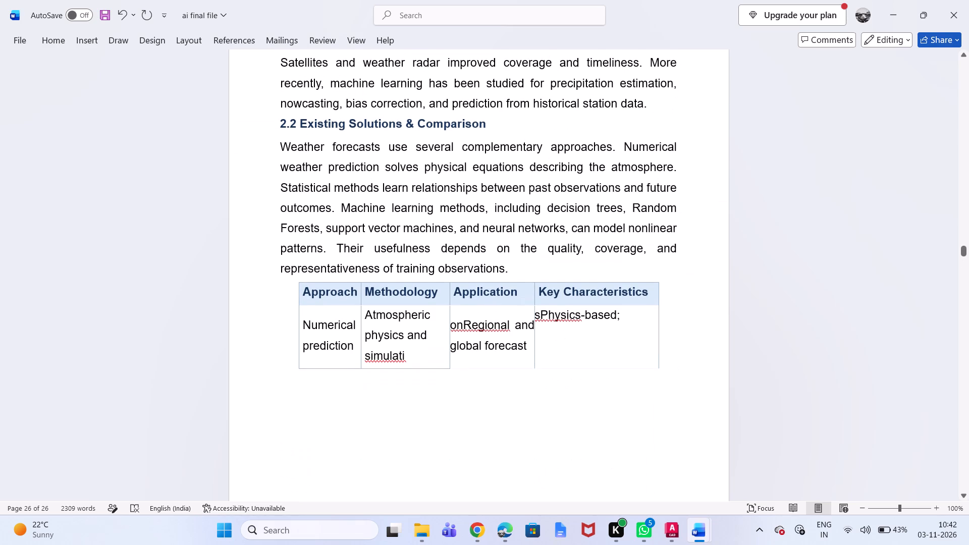
{"action": "scroll", "coordinate": [784, 219], "scroll_direction": "up", "scroll_amount": 1}
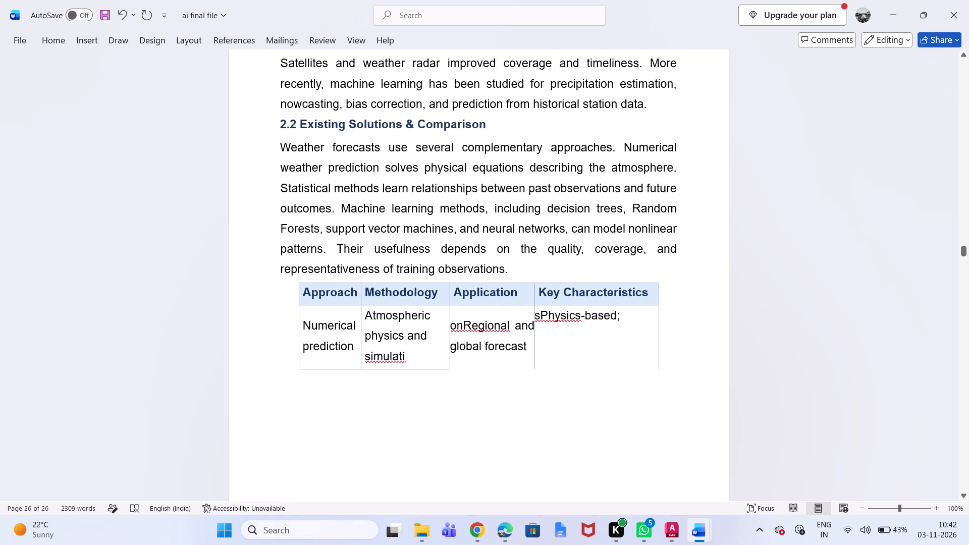
{"action": "scroll", "coordinate": [784, 219], "scroll_direction": "up", "scroll_amount": 1}
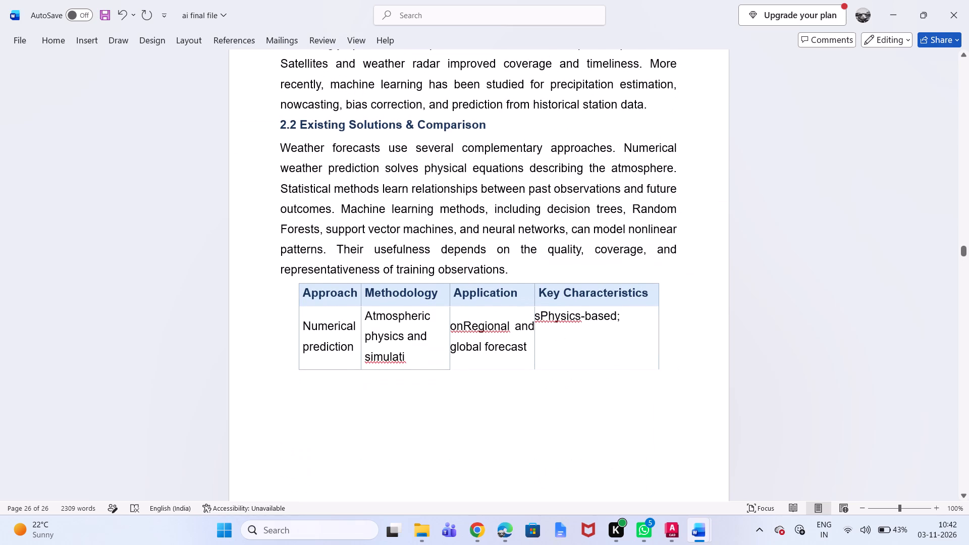
Look back through the Chapter 1 pages, from section 1.5 on page 11 to section 1.2 on page 7.
{"action": "scroll", "coordinate": [784, 219], "scroll_direction": "up", "scroll_amount": 4}
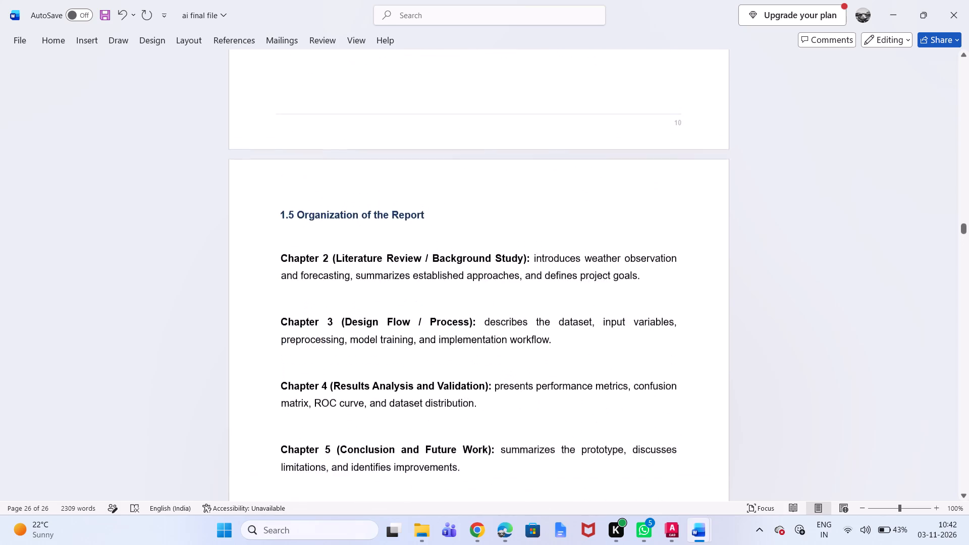
{"action": "scroll", "coordinate": [784, 219], "scroll_direction": "up", "scroll_amount": 5}
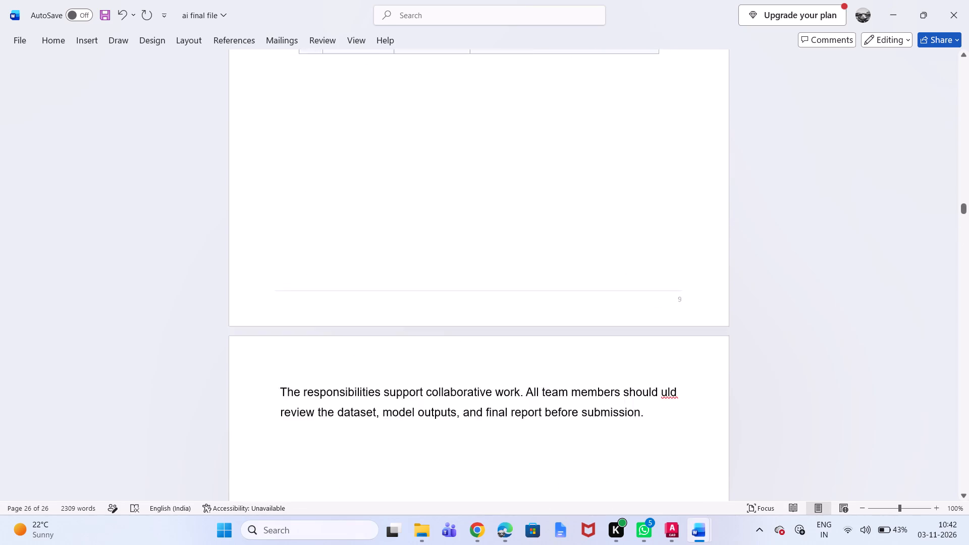
{"action": "scroll", "coordinate": [784, 219], "scroll_direction": "up", "scroll_amount": 5}
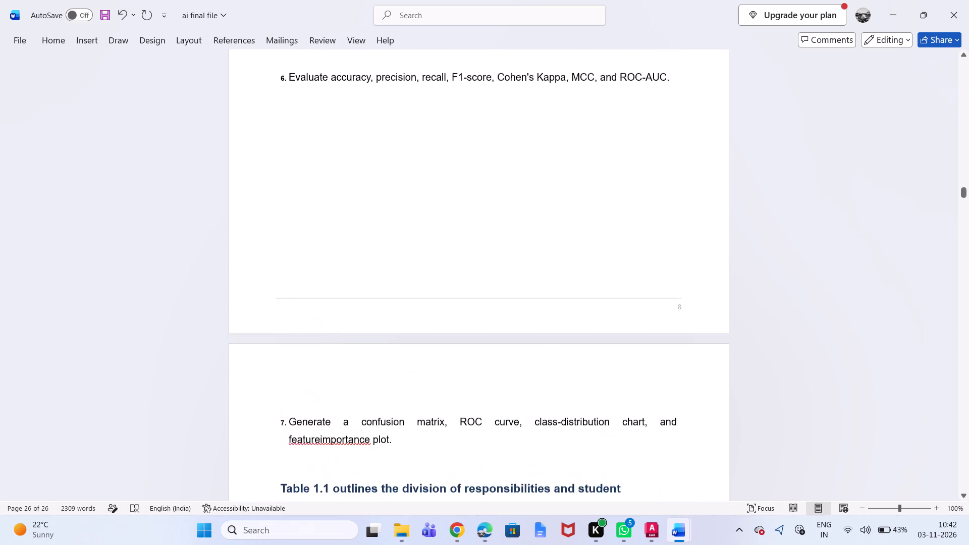
{"action": "scroll", "coordinate": [784, 219], "scroll_direction": "up", "scroll_amount": 3}
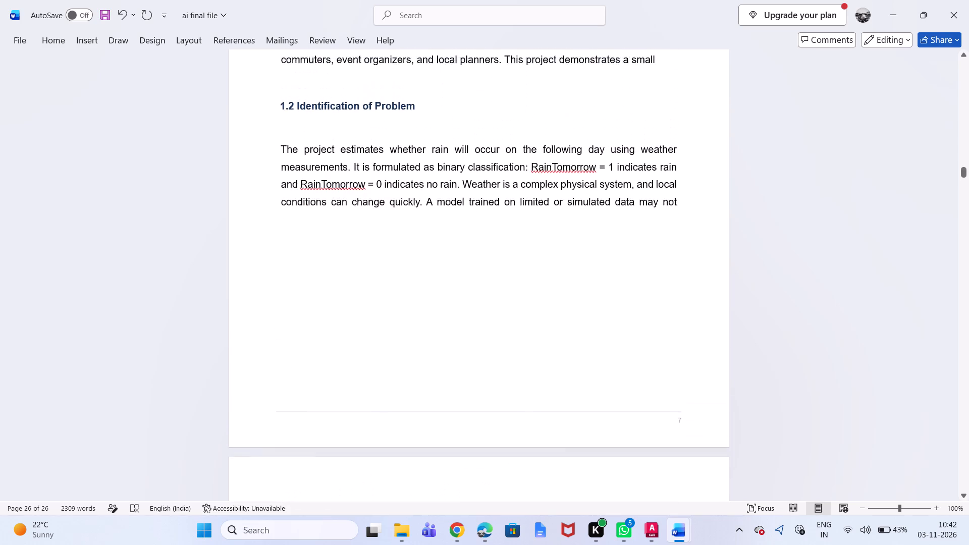
{"action": "scroll", "coordinate": [784, 219], "scroll_direction": "up", "scroll_amount": 2}
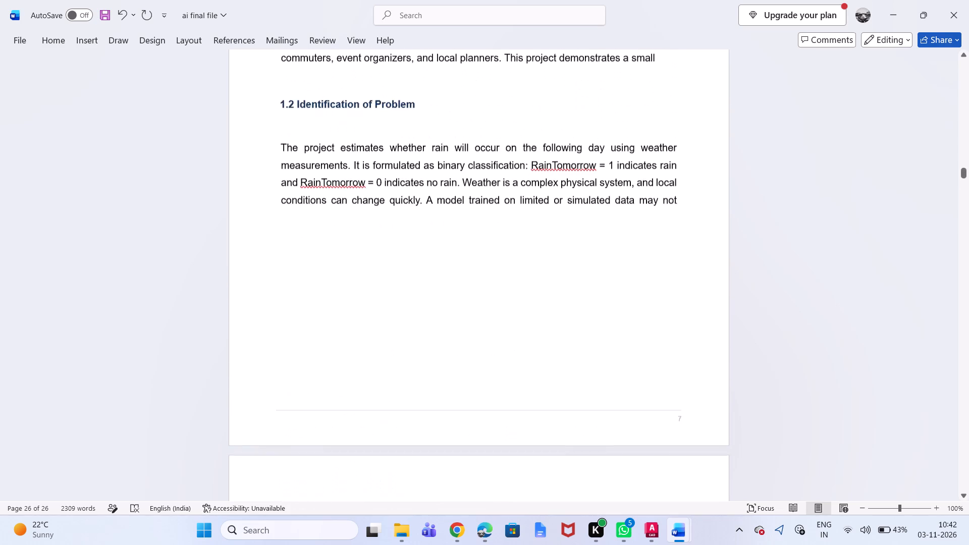
Recheck the pages from Table 1.1 to the approach comparison table, section 2.3 and the Chapter 3 opening on page 13.
{"action": "scroll", "coordinate": [784, 219], "scroll_direction": "down", "scroll_amount": 8}
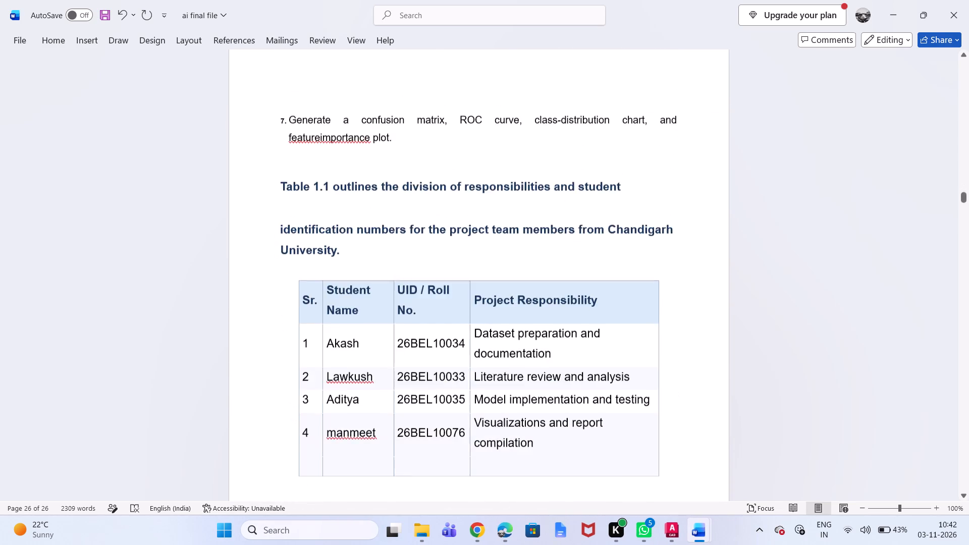
{"action": "scroll", "coordinate": [784, 219], "scroll_direction": "down", "scroll_amount": 8}
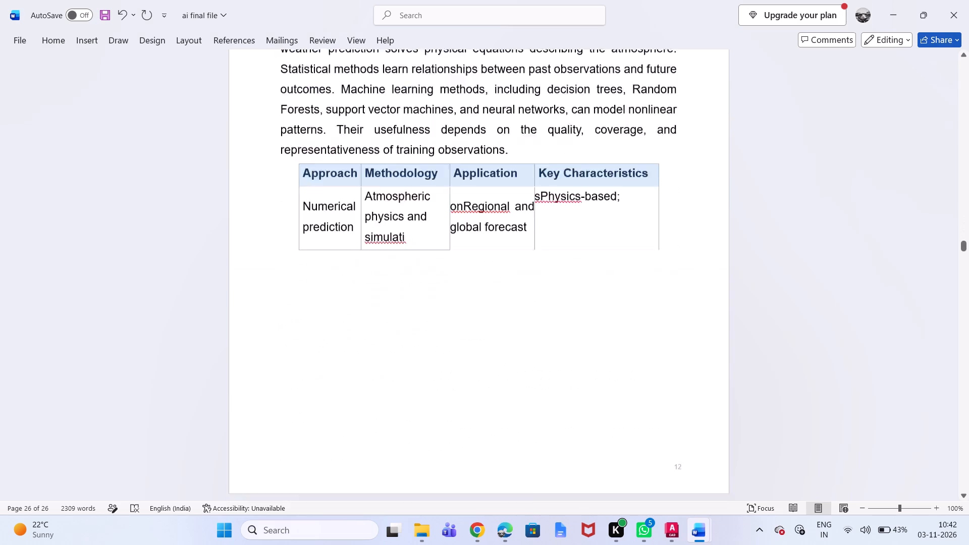
{"action": "scroll", "coordinate": [784, 219], "scroll_direction": "down", "scroll_amount": 1}
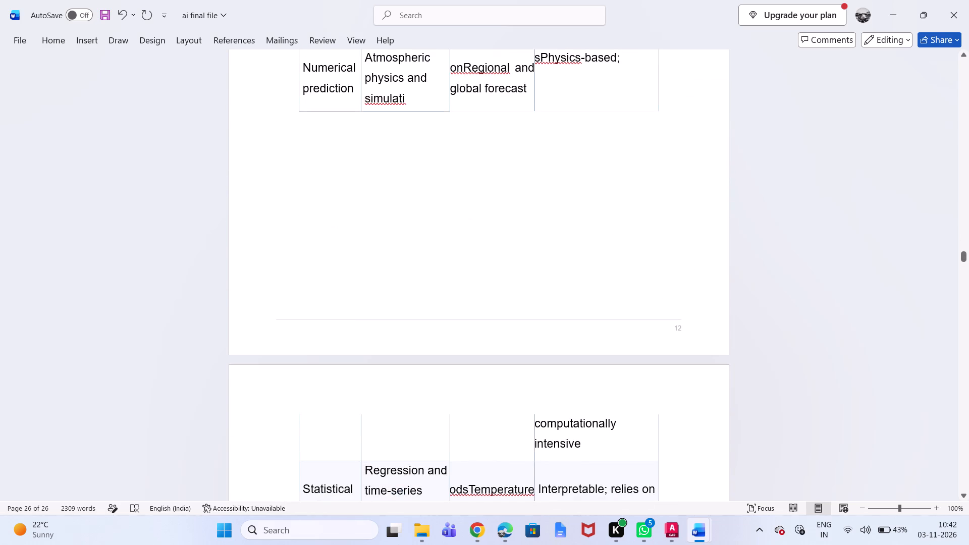
{"action": "scroll", "coordinate": [784, 219], "scroll_direction": "up", "scroll_amount": 1}
{"action": "scroll", "coordinate": [784, 219], "scroll_direction": "down", "scroll_amount": 1}
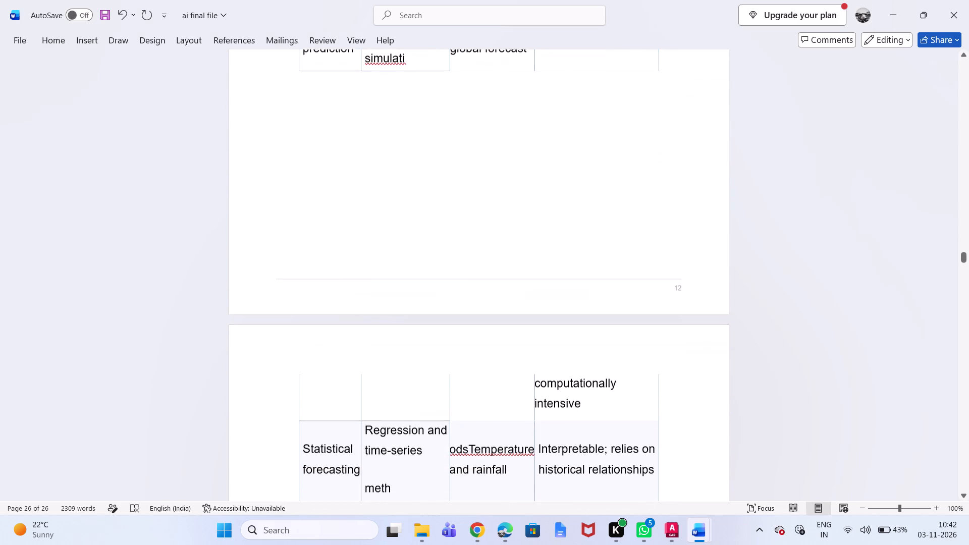
{"action": "scroll", "coordinate": [784, 219], "scroll_direction": "down", "scroll_amount": 8}
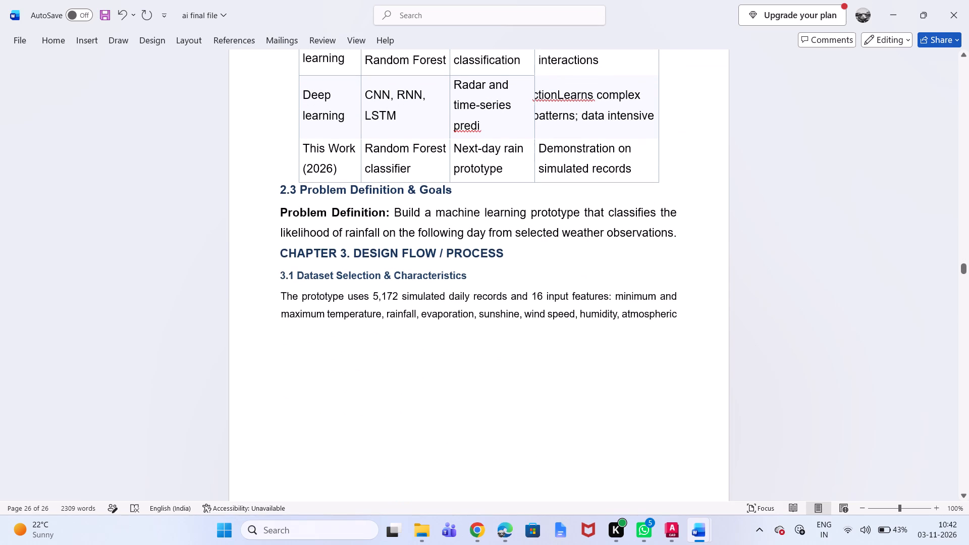
{"action": "scroll", "coordinate": [482, 206], "scroll_direction": "down", "scroll_amount": 1}
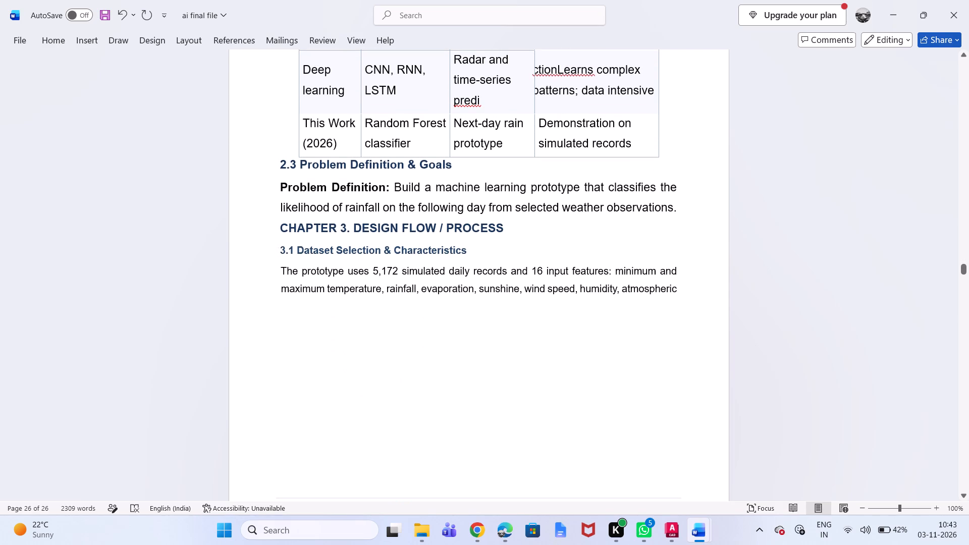
{"action": "scroll", "coordinate": [427, 248], "scroll_direction": "down", "scroll_amount": 1}
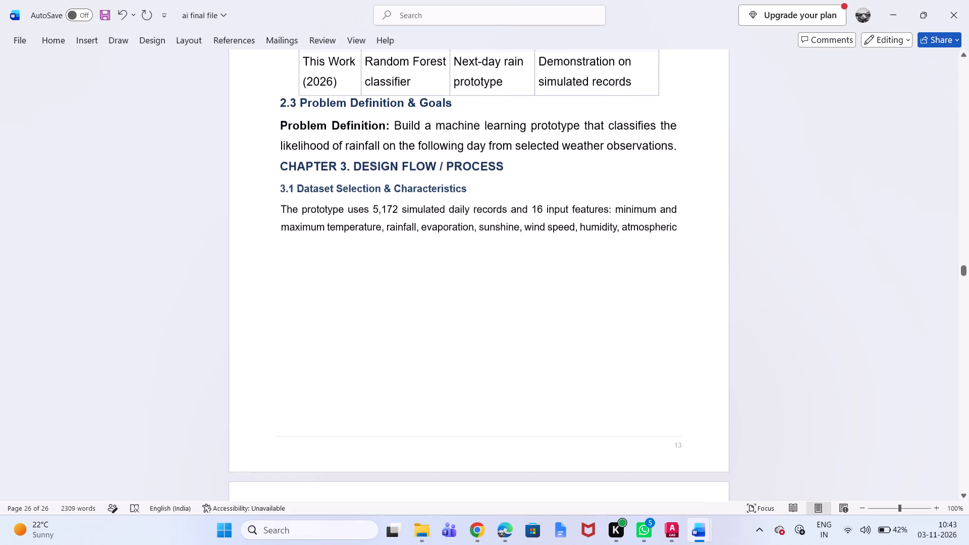
Review sections 3.1 and 3.2 through page 14 and the section 4.1 performance metrics on page 15.
{"action": "scroll", "coordinate": [532, 262], "scroll_direction": "down", "scroll_amount": 1}
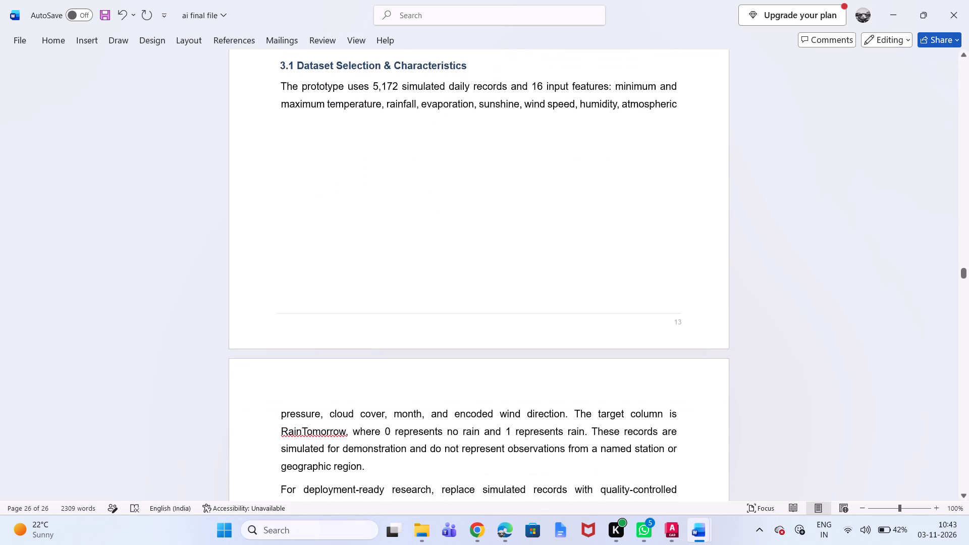
{"action": "scroll", "coordinate": [532, 262], "scroll_direction": "down", "scroll_amount": 6}
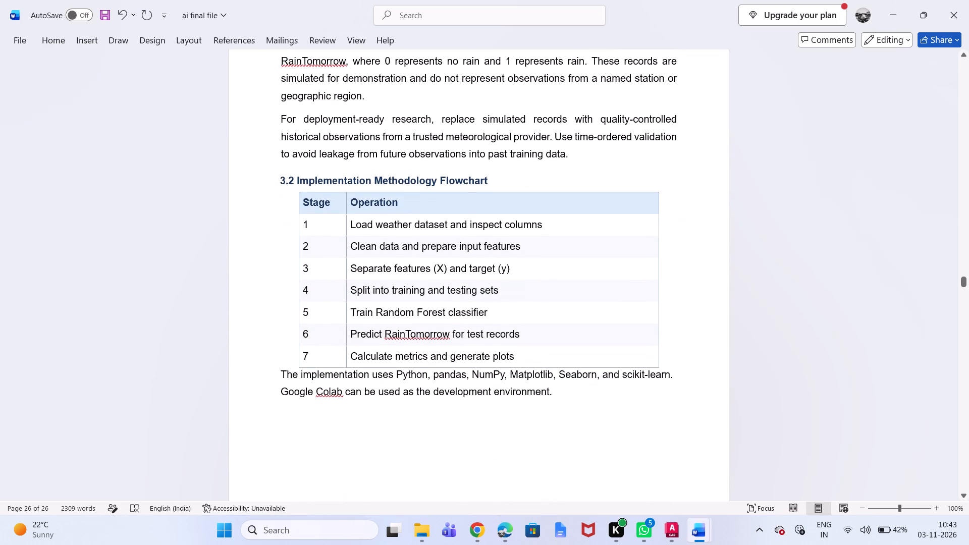
{"action": "scroll", "coordinate": [484, 276], "scroll_direction": "down", "scroll_amount": 5}
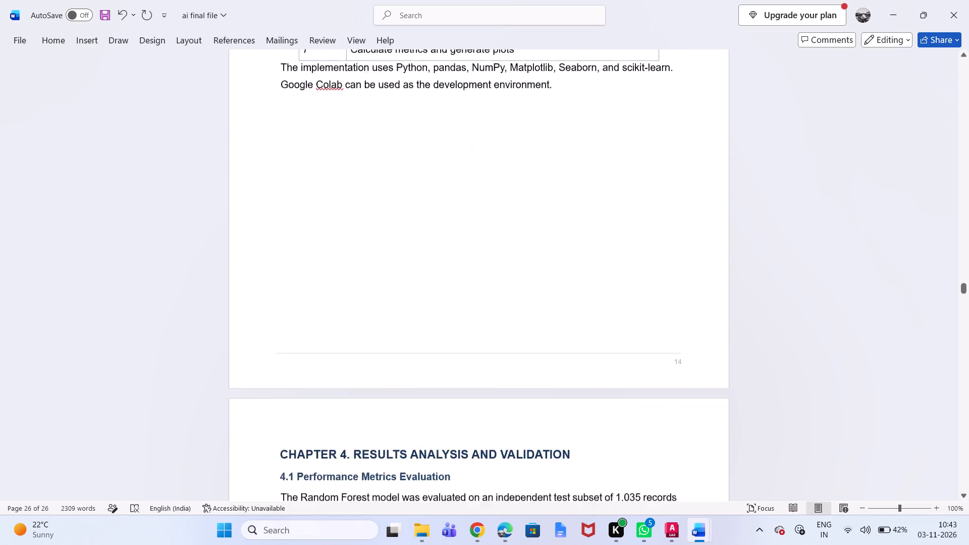
{"action": "scroll", "coordinate": [484, 276], "scroll_direction": "down", "scroll_amount": 2}
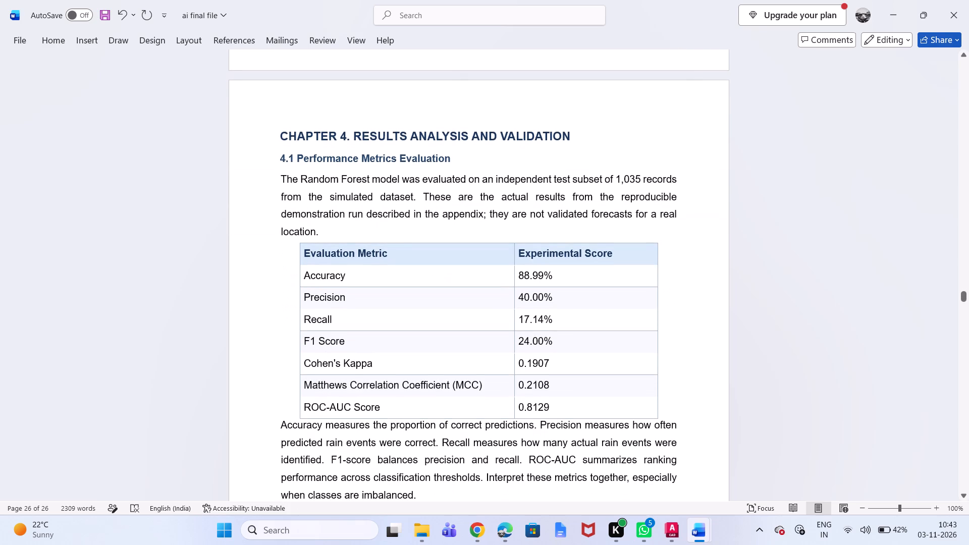
{"action": "scroll", "coordinate": [484, 276], "scroll_direction": "down", "scroll_amount": 3}
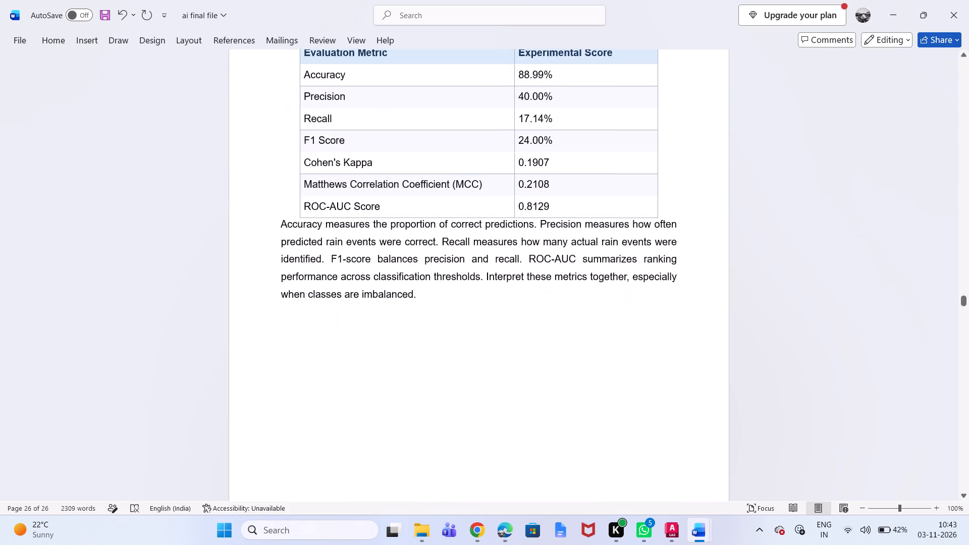
Review the section 4.2 confusion matrix and its explanation on page 16, up to the start of section 4.3.
{"action": "scroll", "coordinate": [484, 276], "scroll_direction": "down", "scroll_amount": 4}
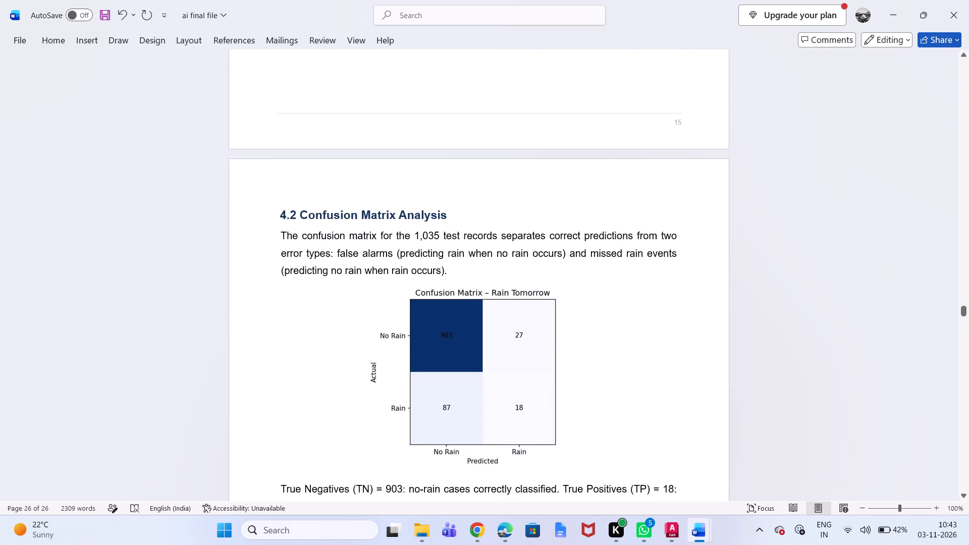
{"action": "scroll", "coordinate": [484, 276], "scroll_direction": "down", "scroll_amount": 3}
{"action": "scroll", "coordinate": [484, 276], "scroll_direction": "up", "scroll_amount": 1}
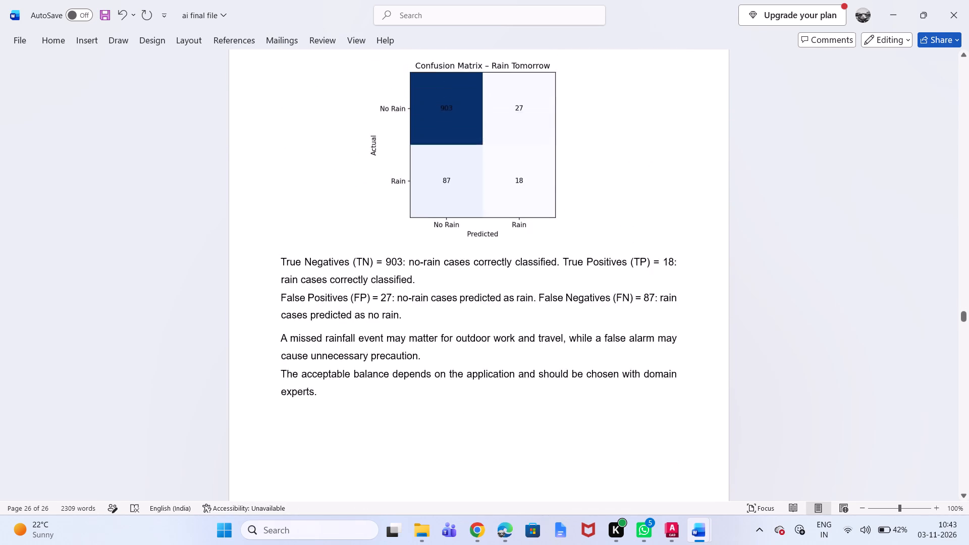
{"action": "scroll", "coordinate": [484, 276], "scroll_direction": "up", "scroll_amount": 1}
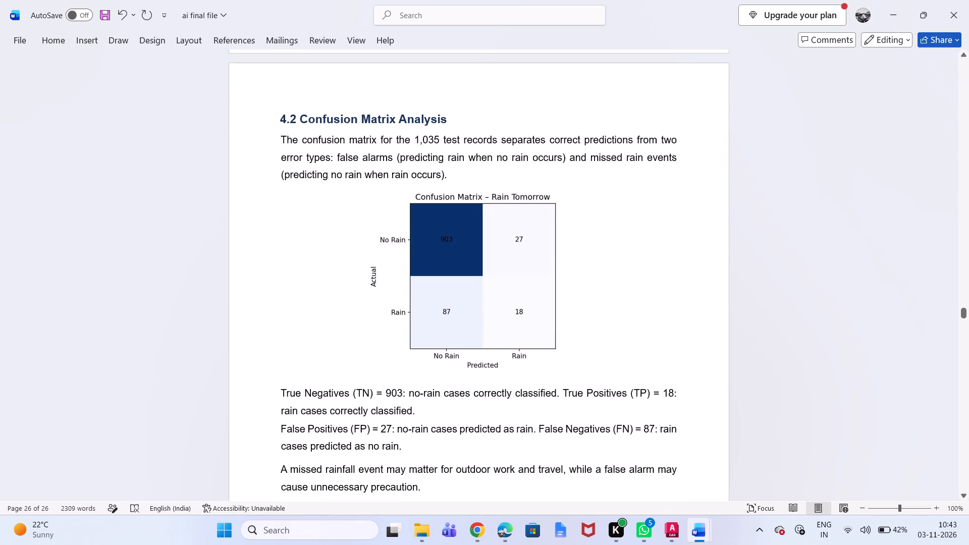
{"action": "scroll", "coordinate": [531, 255], "scroll_direction": "down", "scroll_amount": 6}
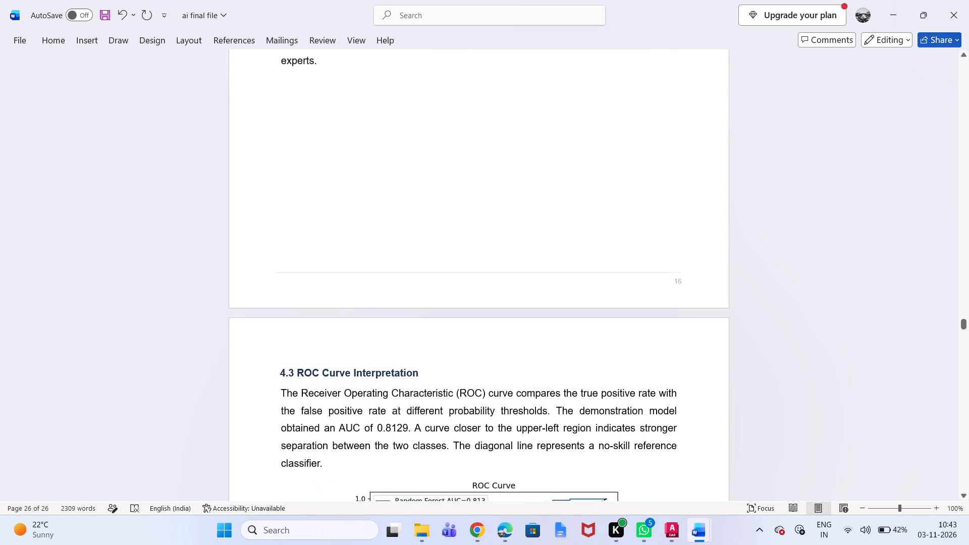
Skim the remaining Chapter 4 figures, Chapter 5 and the references, up to the Python source code appendix.
{"action": "scroll", "coordinate": [531, 255], "scroll_direction": "down", "scroll_amount": 9}
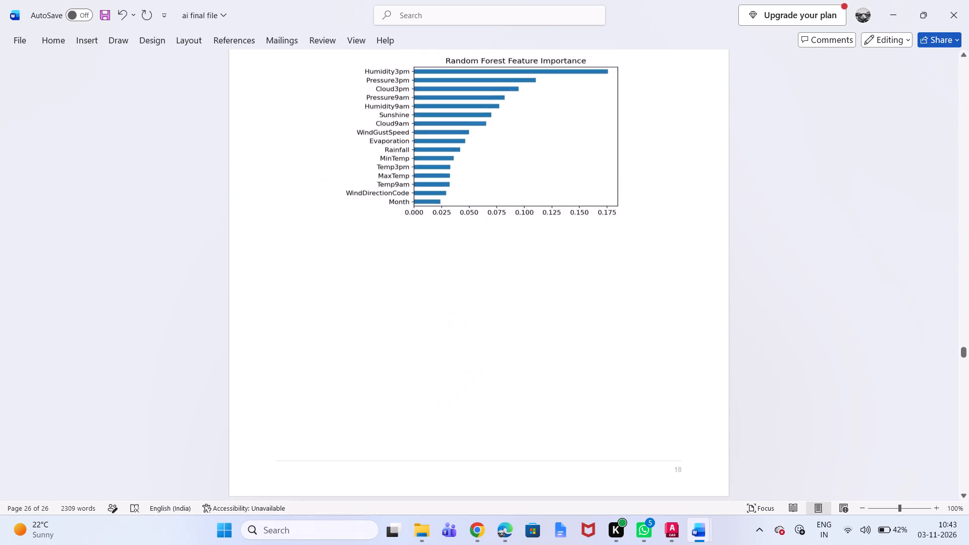
{"action": "scroll", "coordinate": [531, 255], "scroll_direction": "down", "scroll_amount": 5}
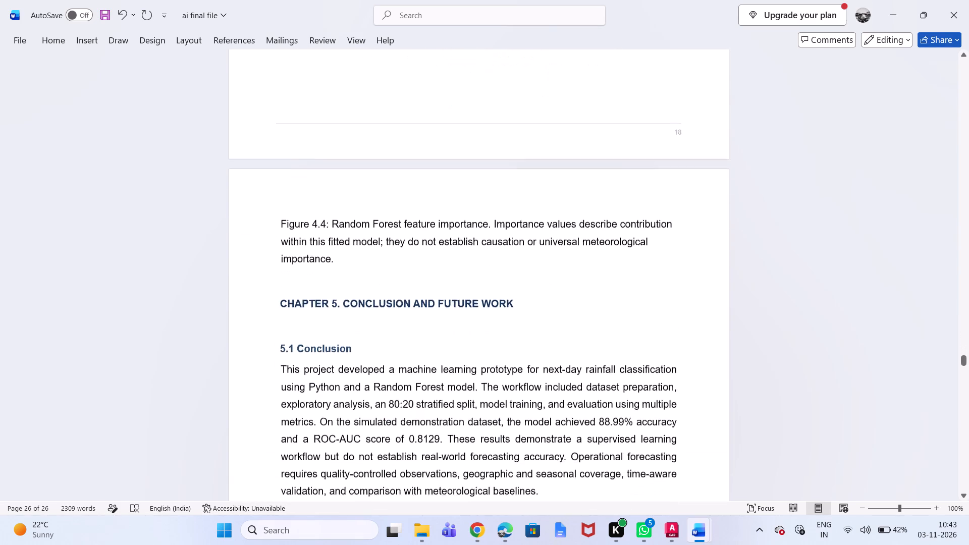
{"action": "scroll", "coordinate": [531, 255], "scroll_direction": "down", "scroll_amount": 6}
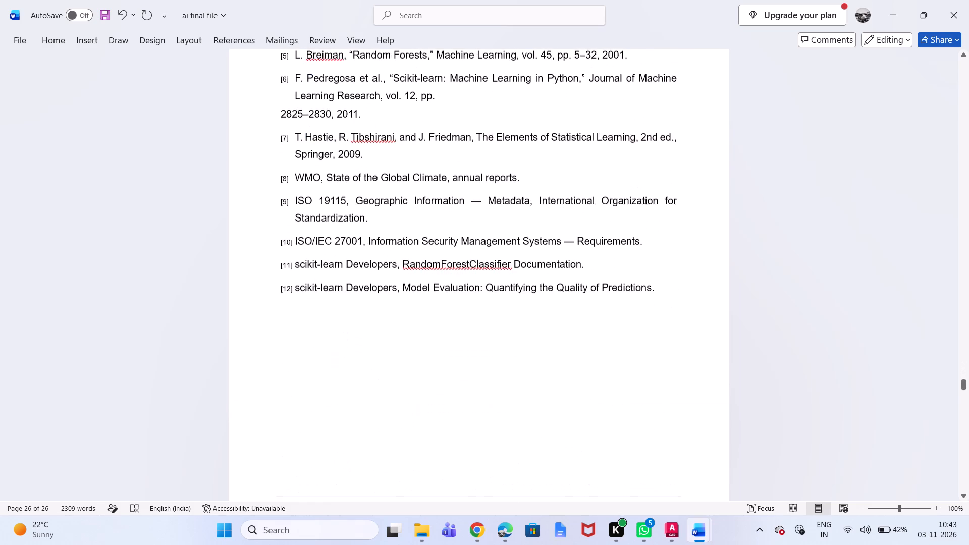
{"action": "scroll", "coordinate": [531, 255], "scroll_direction": "down", "scroll_amount": 5}
{"action": "scroll", "coordinate": [531, 255], "scroll_direction": "up", "scroll_amount": 1}
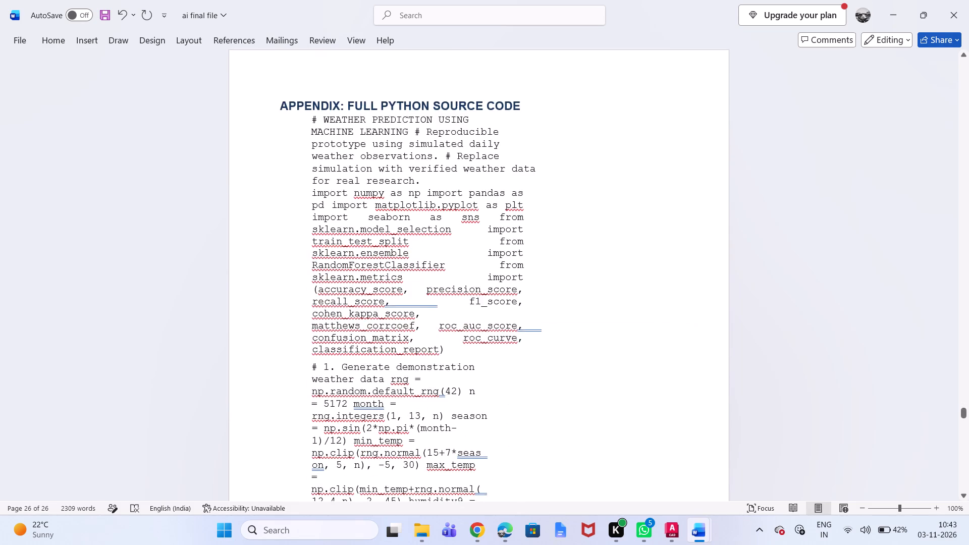
Recheck the end of Chapter 4, the section 5.2 future work list and the references, up to the source code appendix.
{"action": "scroll", "coordinate": [531, 255], "scroll_direction": "up", "scroll_amount": 1}
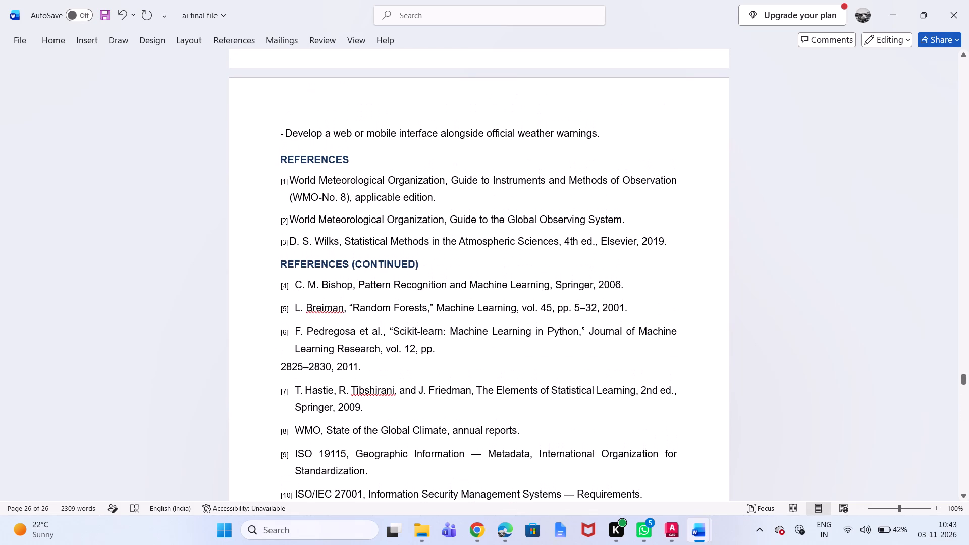
{"action": "scroll", "coordinate": [531, 255], "scroll_direction": "down", "scroll_amount": 3}
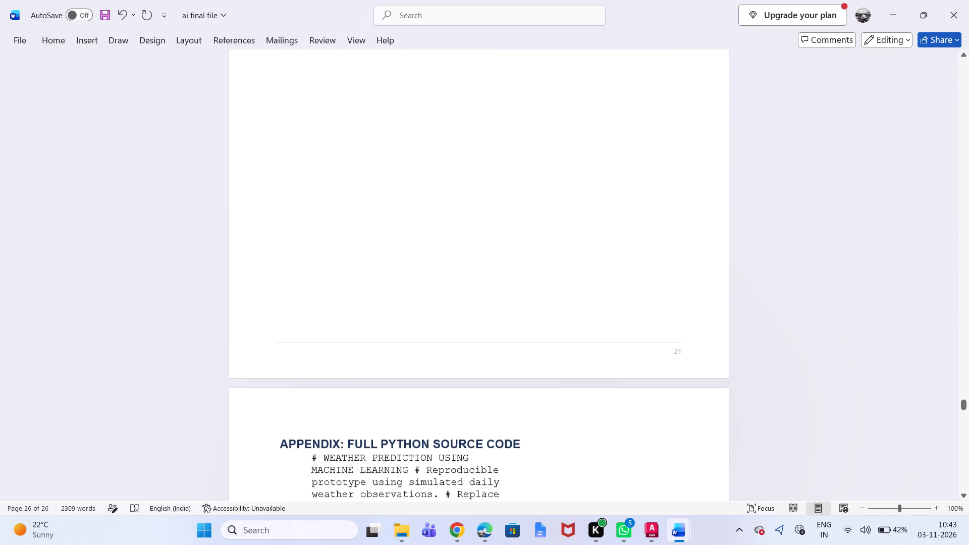
{"action": "scroll", "coordinate": [531, 255], "scroll_direction": "down", "scroll_amount": 3}
{"action": "scroll", "coordinate": [531, 255], "scroll_direction": "up", "scroll_amount": 5}
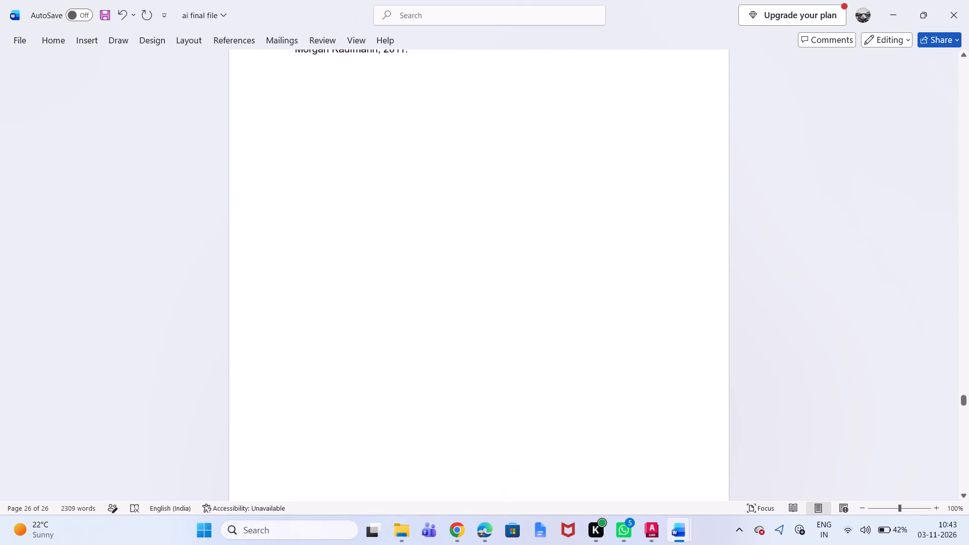
{"action": "scroll", "coordinate": [531, 255], "scroll_direction": "up", "scroll_amount": 4}
{"action": "scroll", "coordinate": [531, 255], "scroll_direction": "down", "scroll_amount": 3}
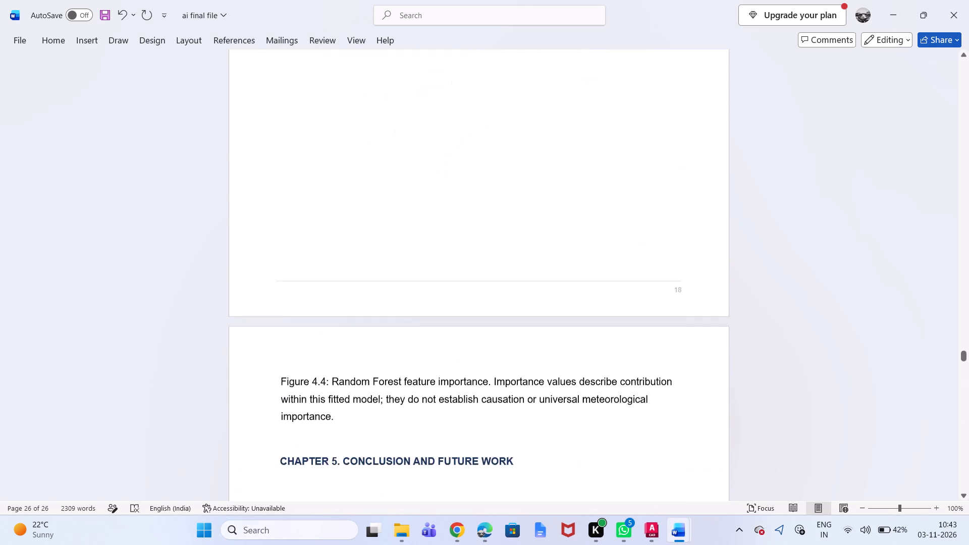
{"action": "scroll", "coordinate": [531, 255], "scroll_direction": "down", "scroll_amount": 6}
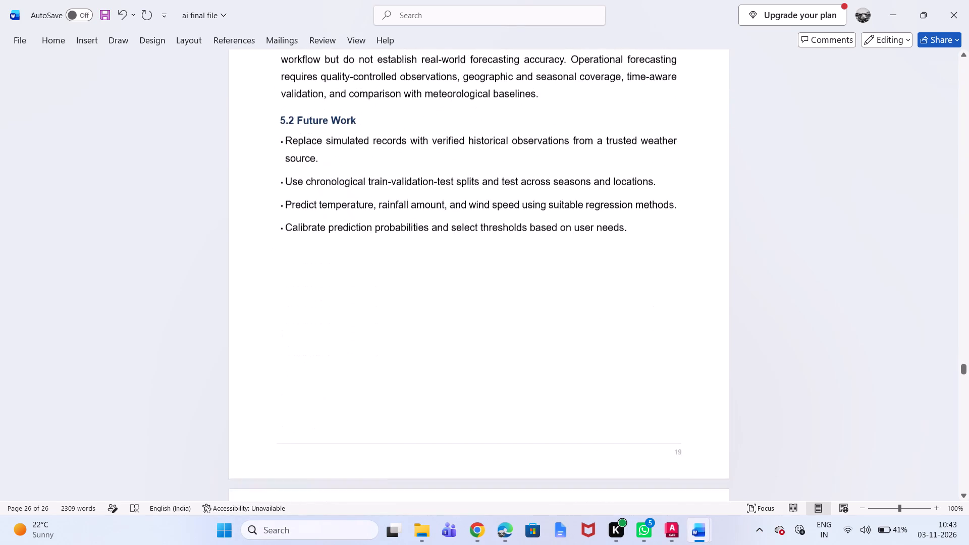
{"action": "scroll", "coordinate": [531, 255], "scroll_direction": "down", "scroll_amount": 3}
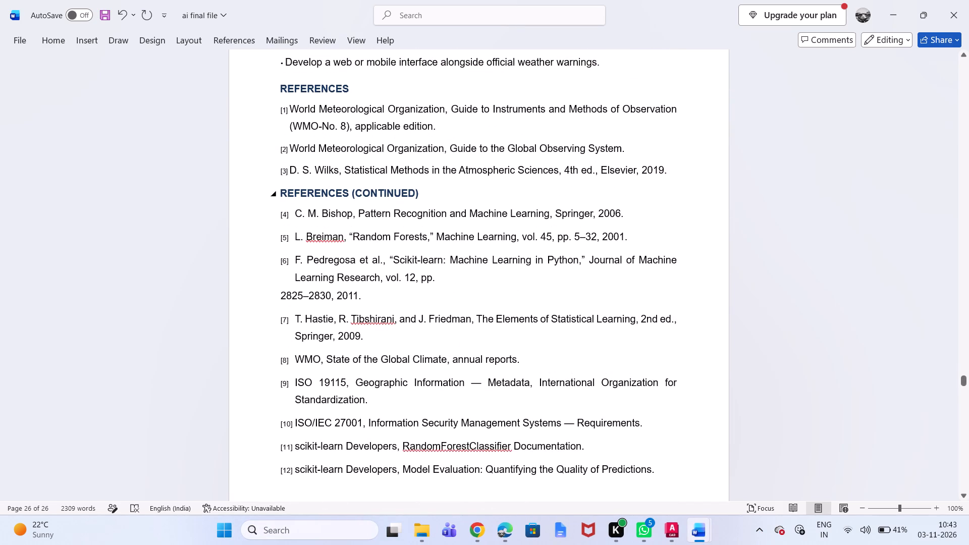
{"action": "scroll", "coordinate": [273, 215], "scroll_direction": "right", "scroll_amount": 1}
Delete the "REFERENCES (CONTINUED)" heading and its empty line between references [3] and [4] so the list runs on continuously.
{"action": "left_click", "coordinate": [428, 182]}
{"action": "left_click", "coordinate": [425, 190]}
{"action": "key", "text": "BackSpace"}
{"action": "key", "text": "BackSpace"}
{"action": "key", "text": "BackSpace"}
{"action": "key", "text": "BackSpace"}
{"action": "key", "text": "BackSpace"}
{"action": "key", "text": "BackSpace"}
{"action": "key", "text": "BackSpace"}
{"action": "key", "text": "BackSpace"}
{"action": "key", "text": "BackSpace"}
{"action": "key", "text": "BackSpace"}
{"action": "key", "text": "BackSpace"}
{"action": "key", "text": "BackSpace"}
{"action": "key", "text": "BackSpace"}
{"action": "key", "text": "BackSpace"}
{"action": "key", "text": "BackSpace"}
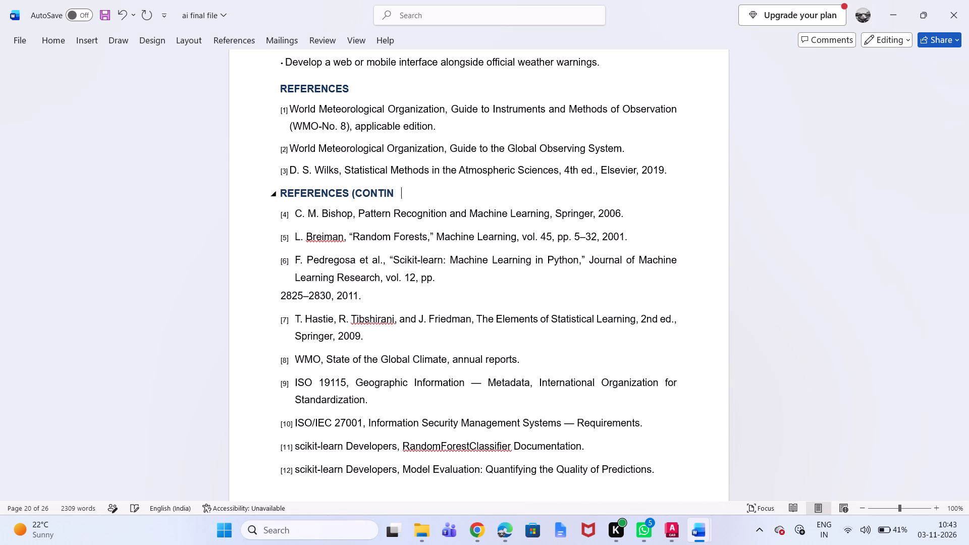
{"action": "key", "text": "BackSpace"}
{"action": "key", "text": "BackSpace"}
{"action": "key", "text": "BackSpace"}
{"action": "key", "text": "BackSpace"}
{"action": "key", "text": "BackSpace"}
{"action": "key", "text": "BackSpace"}
{"action": "key", "text": "BackSpace"}
{"action": "key", "text": "BackSpace"}
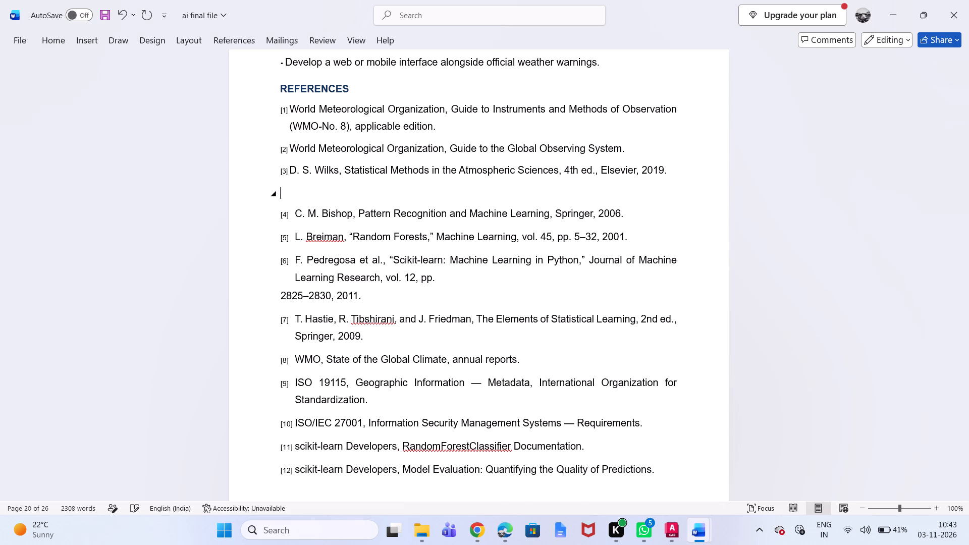
{"action": "key", "text": "BackSpace"}
{"action": "key", "text": "BackSpace"}
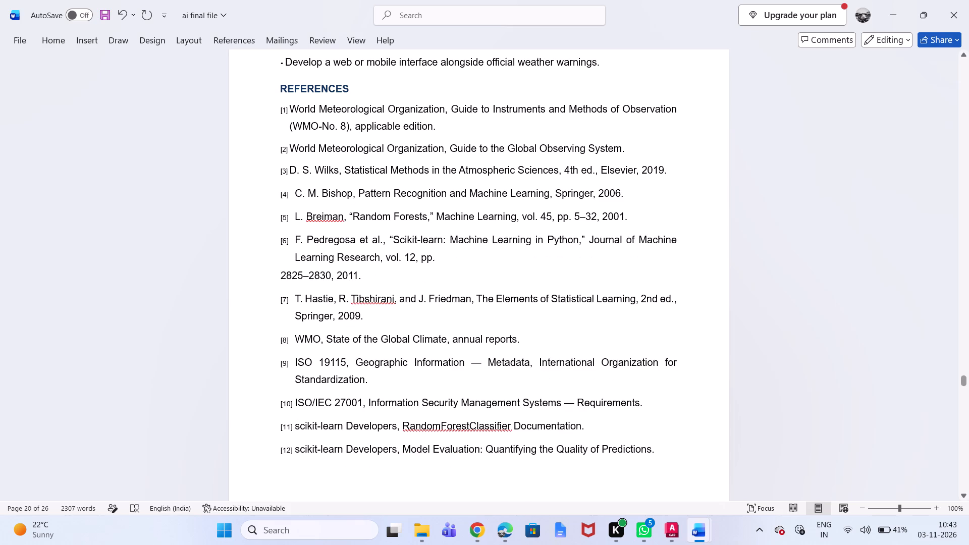
Look back through the report from the references to the front matter, checking the title page and the bonafide certificate.
{"action": "scroll", "coordinate": [318, 152], "scroll_direction": "up", "scroll_amount": 3}
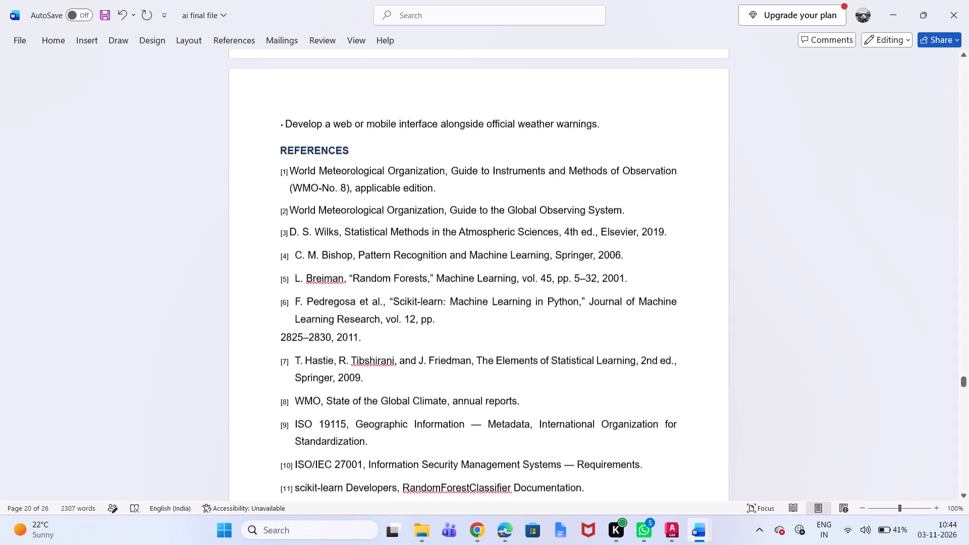
{"action": "scroll", "coordinate": [318, 152], "scroll_direction": "up", "scroll_amount": 10}
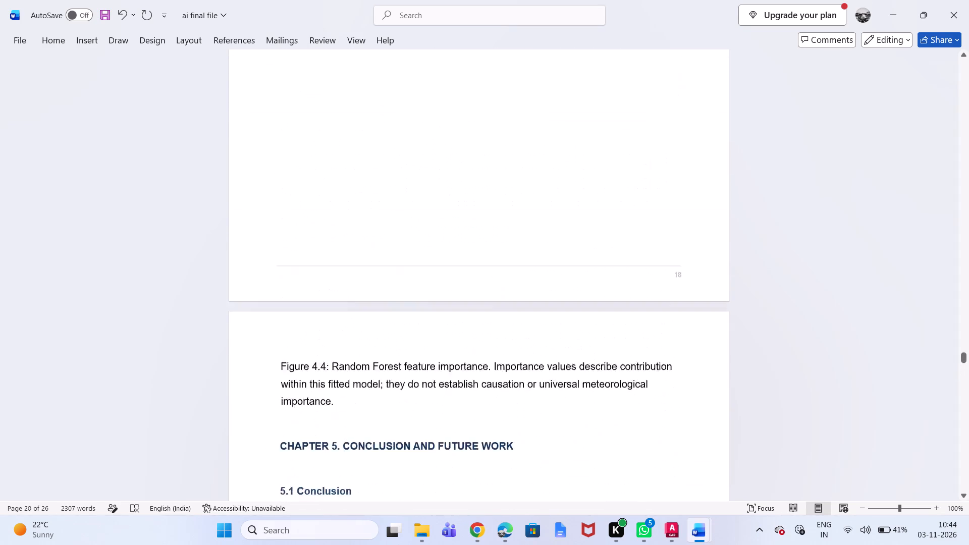
{"action": "scroll", "coordinate": [318, 152], "scroll_direction": "up", "scroll_amount": 11}
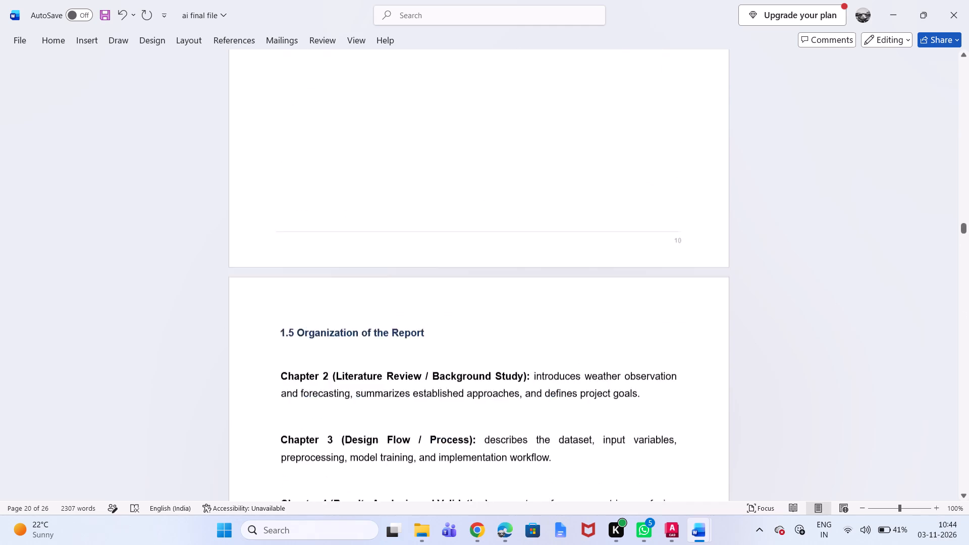
{"action": "scroll", "coordinate": [318, 152], "scroll_direction": "up", "scroll_amount": 7}
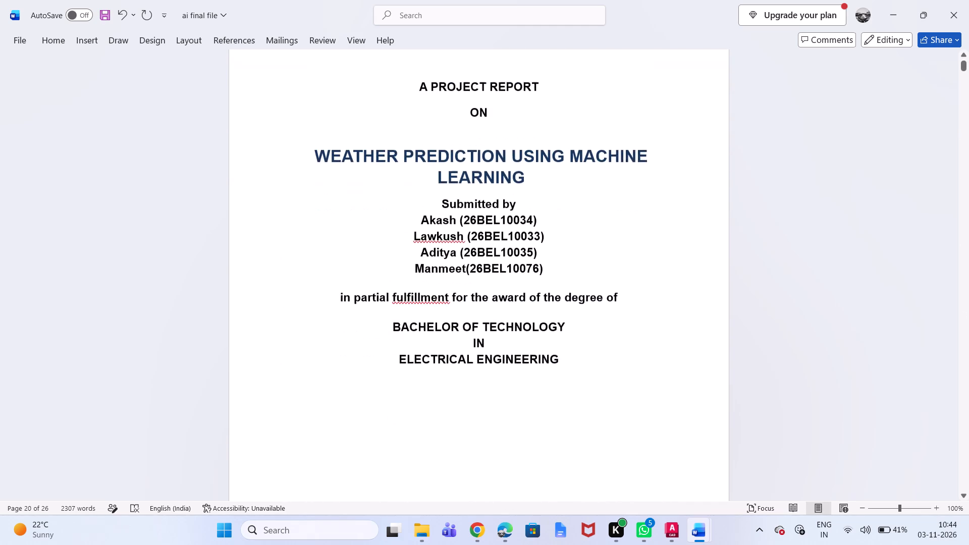
{"action": "scroll", "coordinate": [318, 152], "scroll_direction": "down", "scroll_amount": 3}
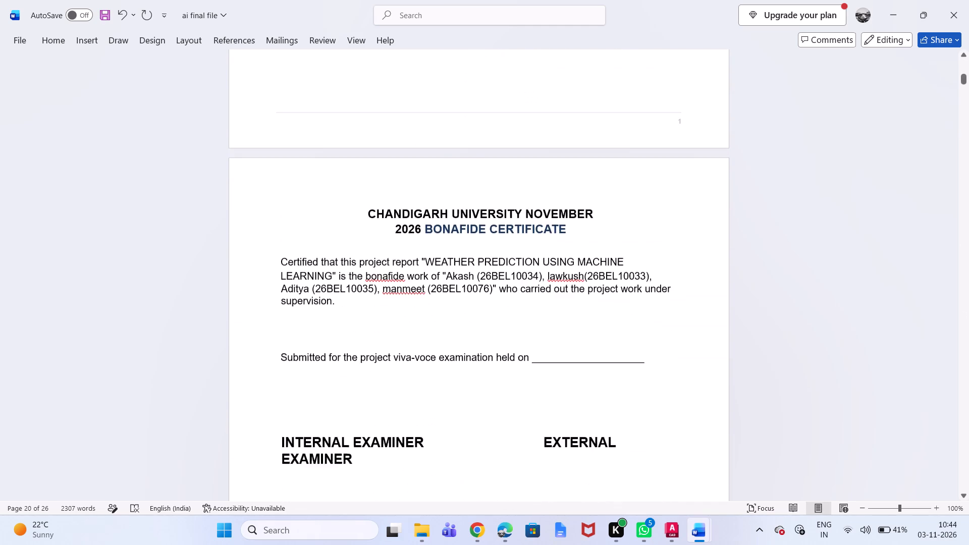
{"action": "scroll", "coordinate": [318, 152], "scroll_direction": "down", "scroll_amount": 1}
{"action": "scroll", "coordinate": [340, 239], "scroll_direction": "down", "scroll_amount": 2}
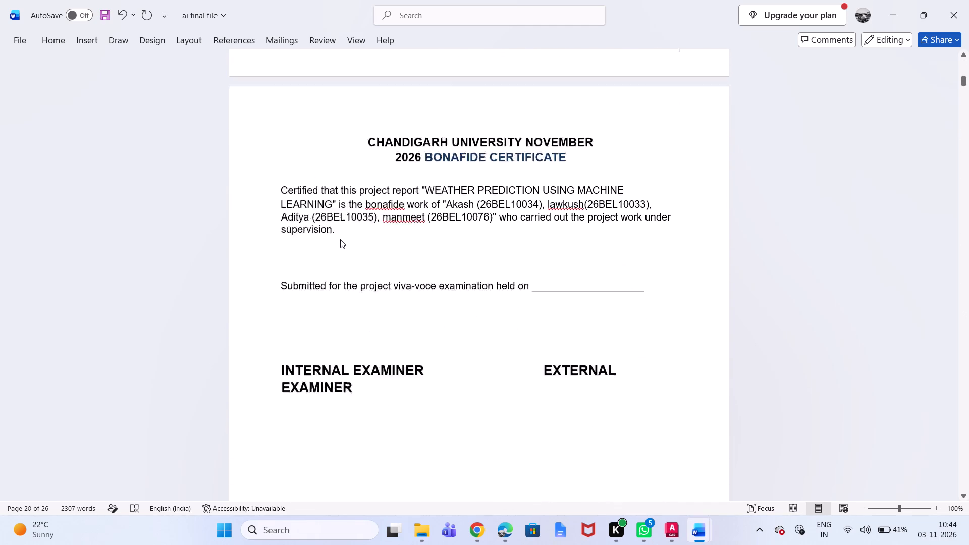
{"action": "scroll", "coordinate": [340, 239], "scroll_direction": "down", "scroll_amount": 3}
{"action": "scroll", "coordinate": [340, 239], "scroll_direction": "up", "scroll_amount": 12}
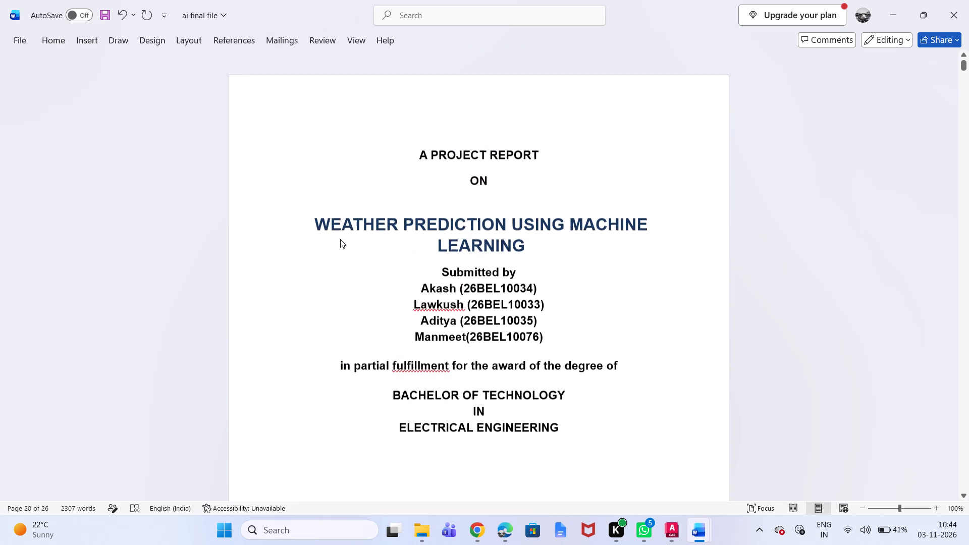
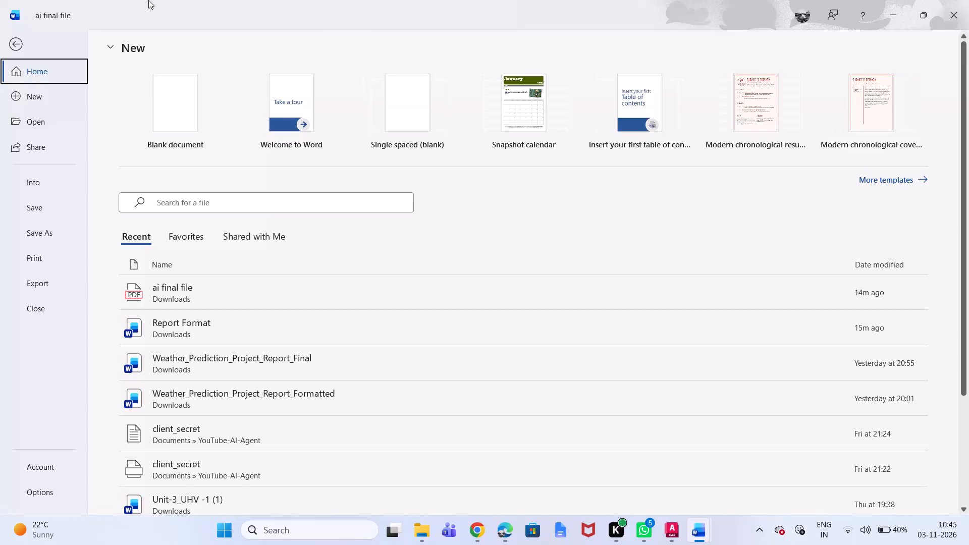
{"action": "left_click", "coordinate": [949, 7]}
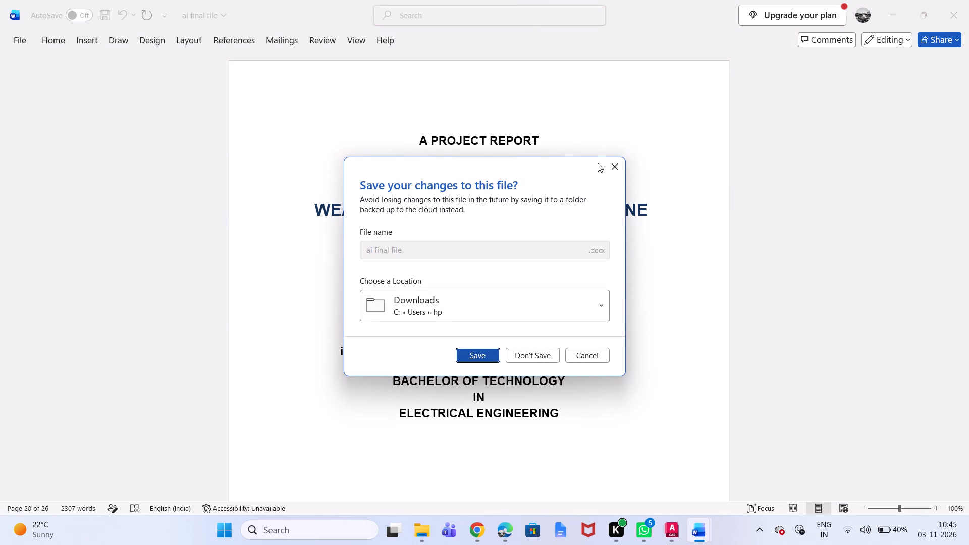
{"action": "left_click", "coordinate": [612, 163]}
Copy the TABLE OF CONTENTS heading and its three list lines over the stray "\" and "q…17-20" lines above LIST OF FIGURES.
{"action": "scroll", "coordinate": [372, 387], "scroll_direction": "down", "scroll_amount": 2}
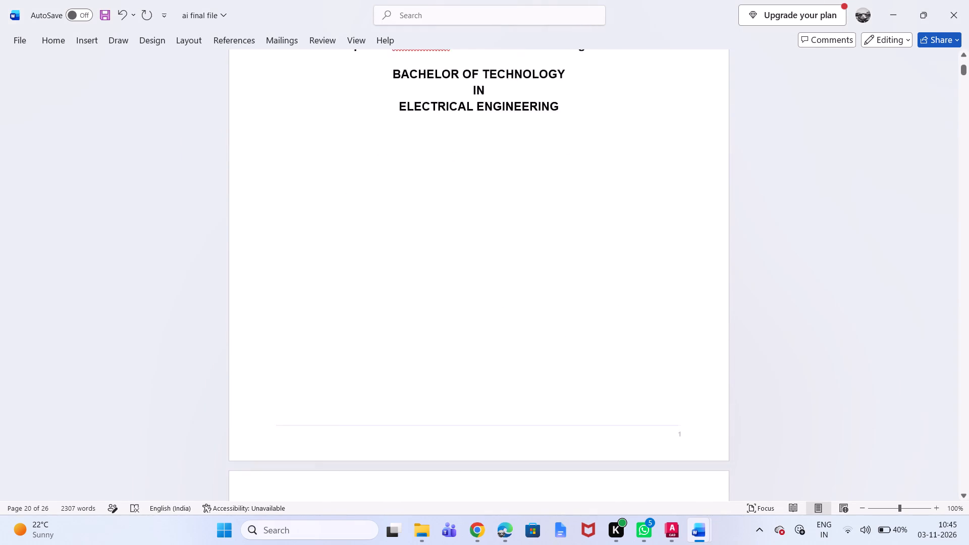
{"action": "scroll", "coordinate": [372, 387], "scroll_direction": "down", "scroll_amount": 3}
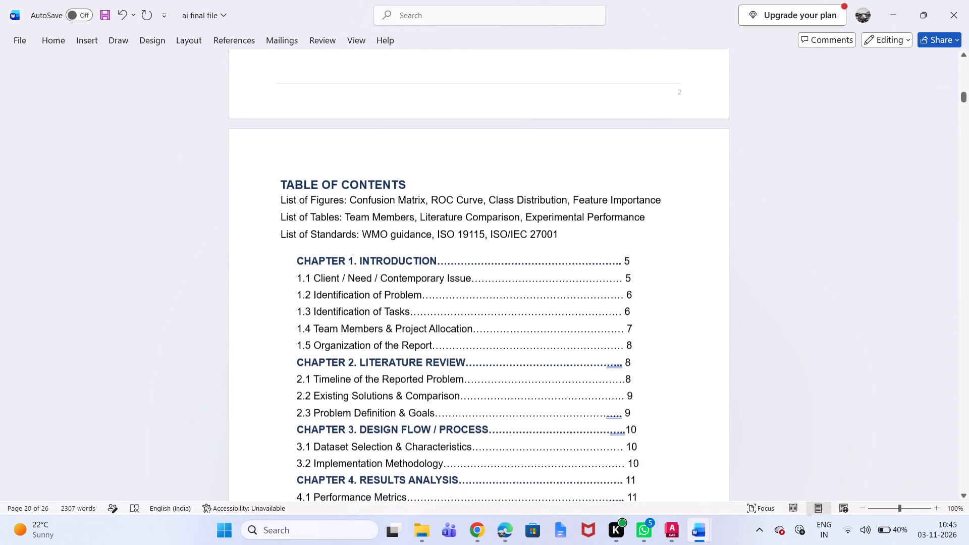
{"action": "scroll", "coordinate": [372, 387], "scroll_direction": "down", "scroll_amount": 3}
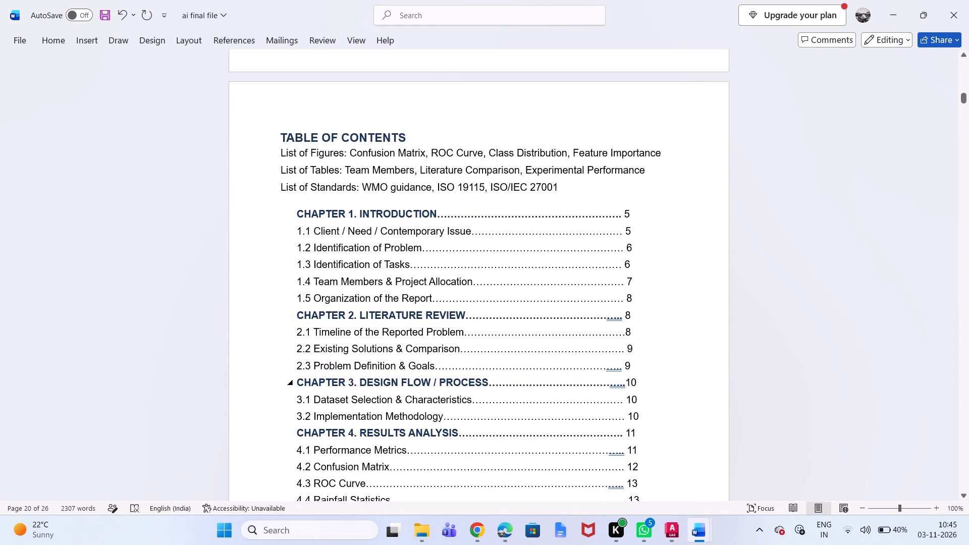
{"action": "scroll", "coordinate": [372, 387], "scroll_direction": "down", "scroll_amount": 2}
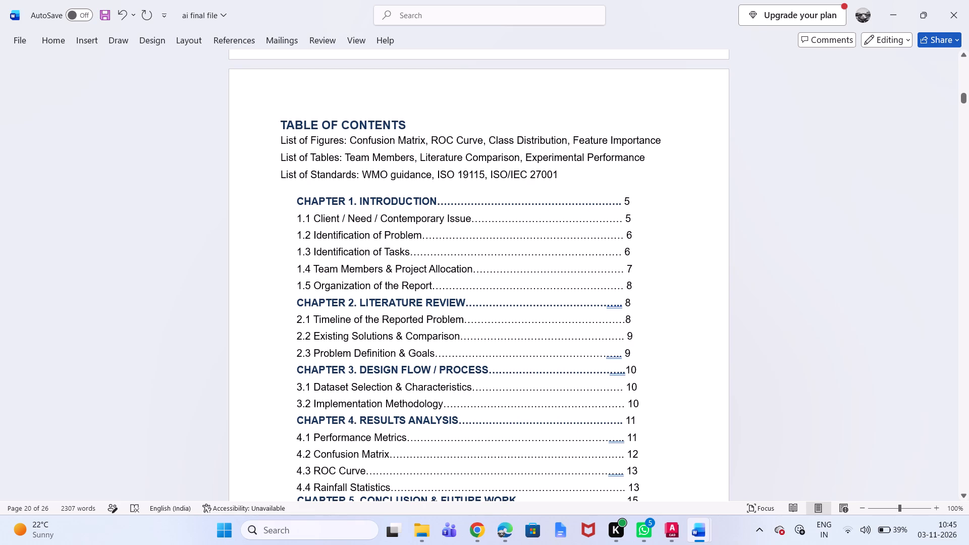
{"action": "left_click_drag", "start_coordinate": [280, 121], "coordinate": [664, 186]}
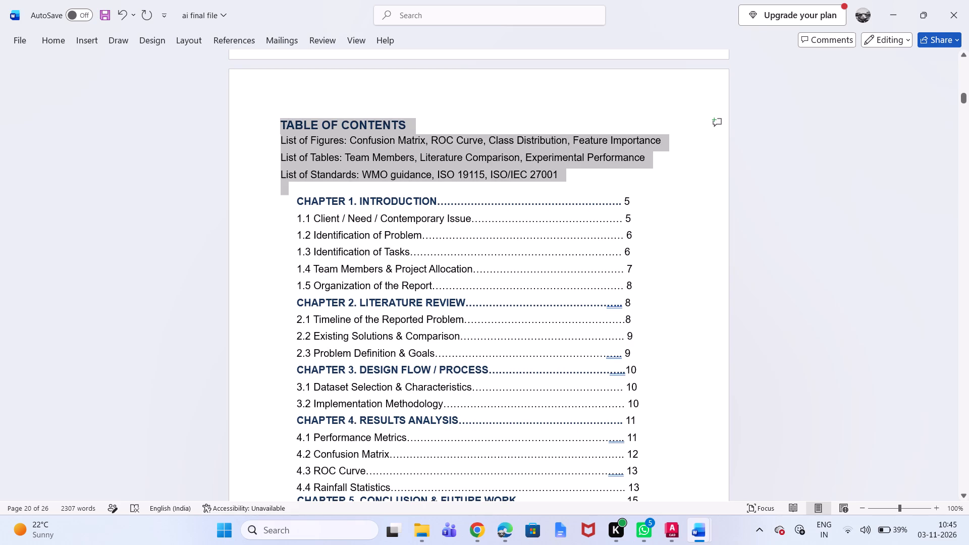
{"action": "left_click_drag", "start_coordinate": [664, 186], "coordinate": [665, 186]}
{"action": "key", "text": "ctrl+c"}
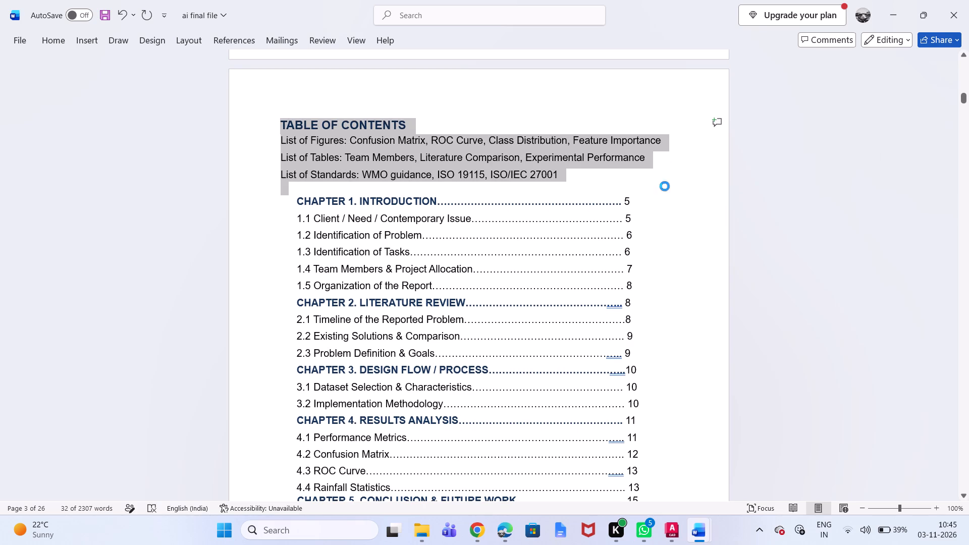
{"action": "scroll", "coordinate": [665, 186], "scroll_direction": "down", "scroll_amount": 5}
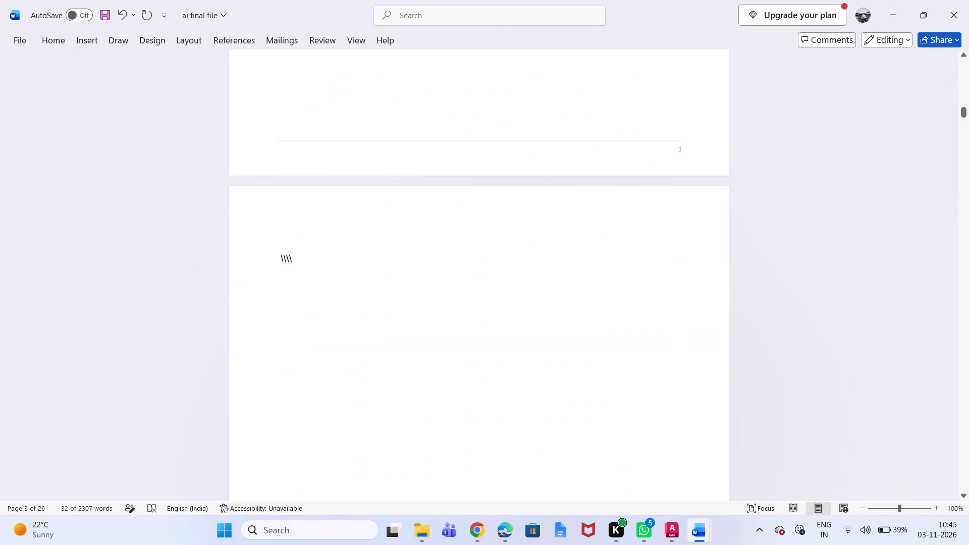
{"action": "scroll", "coordinate": [665, 186], "scroll_direction": "down", "scroll_amount": 3}
{"action": "scroll", "coordinate": [406, 202], "scroll_direction": "down", "scroll_amount": 4}
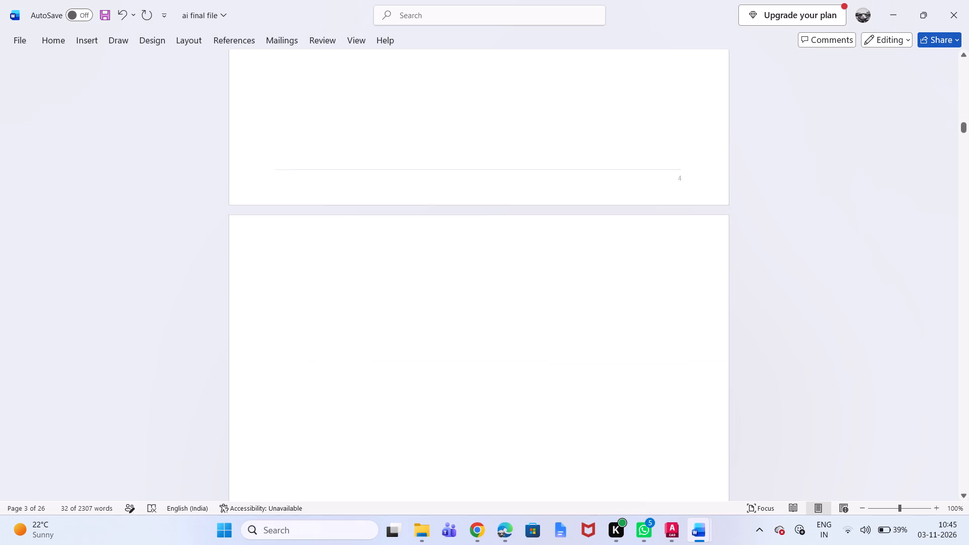
{"action": "scroll", "coordinate": [406, 202], "scroll_direction": "down", "scroll_amount": 3}
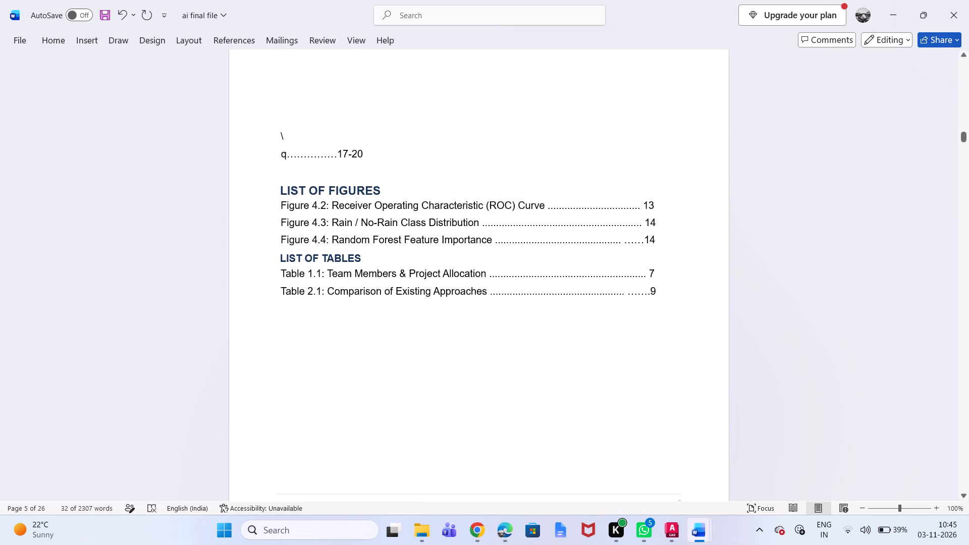
{"action": "left_click_drag", "start_coordinate": [365, 150], "coordinate": [246, 130]}
{"action": "key", "text": "BackSpace"}
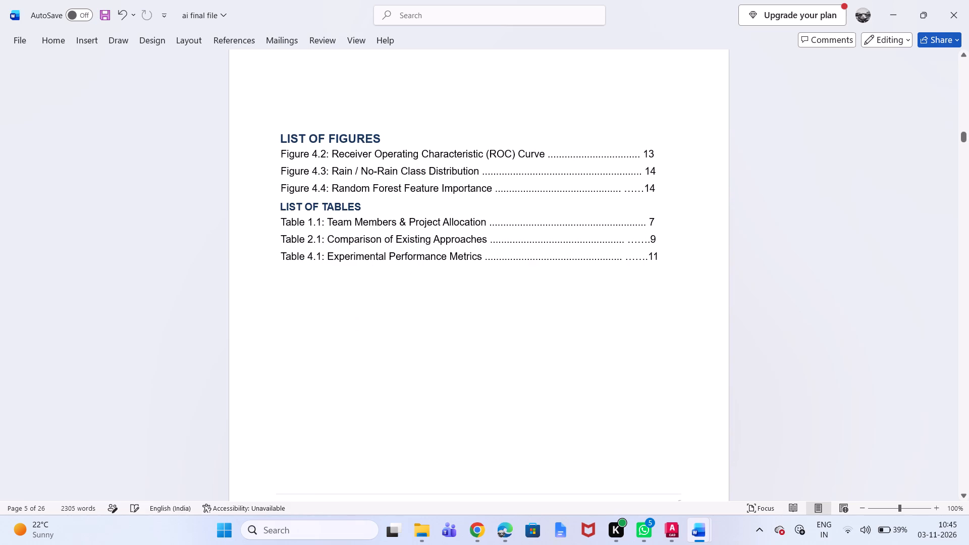
{"action": "key", "text": "ctrl+v"}
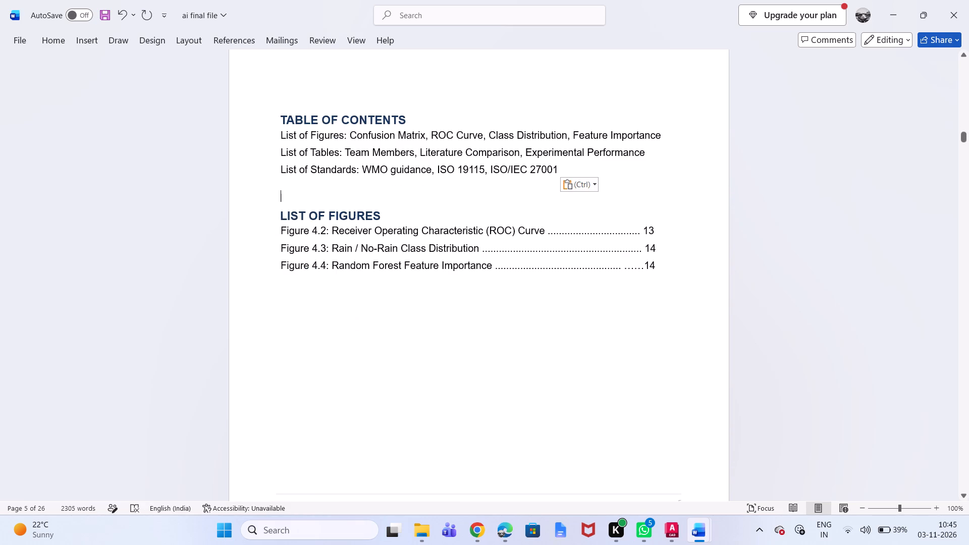
Delete the original TABLE OF CONTENTS heading and its three list lines above the CHAPTER 1 entry on page 3.
{"action": "scroll", "coordinate": [341, 174], "scroll_direction": "up", "scroll_amount": 3}
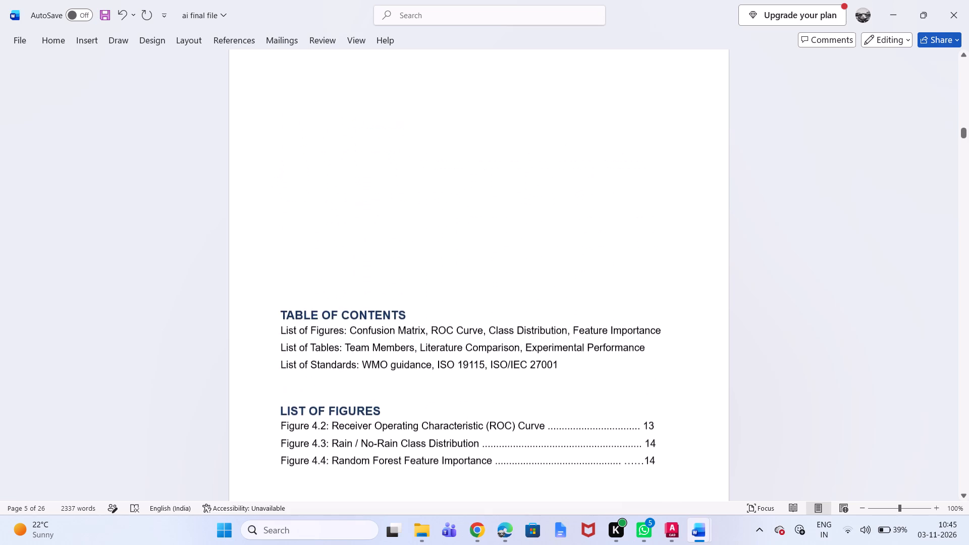
{"action": "scroll", "coordinate": [341, 174], "scroll_direction": "up", "scroll_amount": 4}
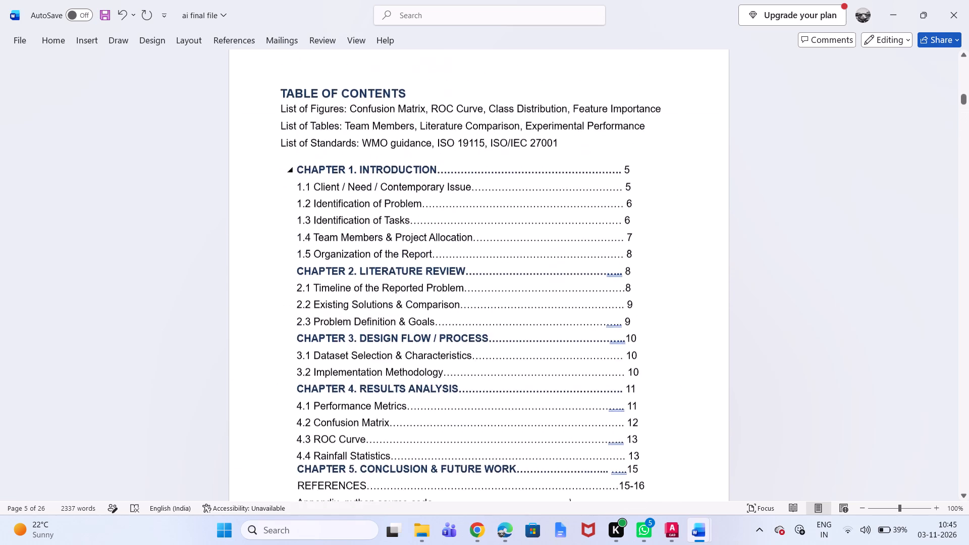
{"action": "scroll", "coordinate": [341, 174], "scroll_direction": "up", "scroll_amount": 1}
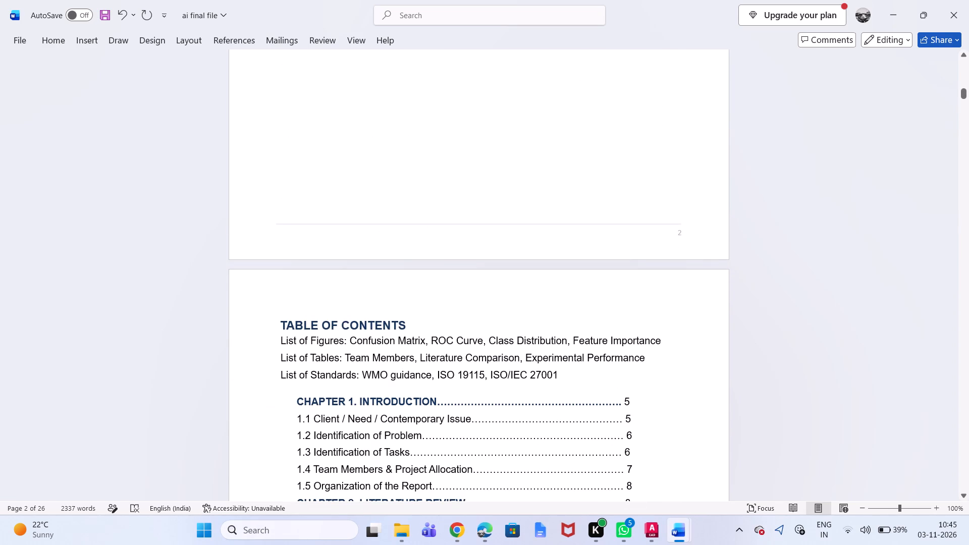
{"action": "left_click_drag", "start_coordinate": [279, 328], "coordinate": [552, 383]}
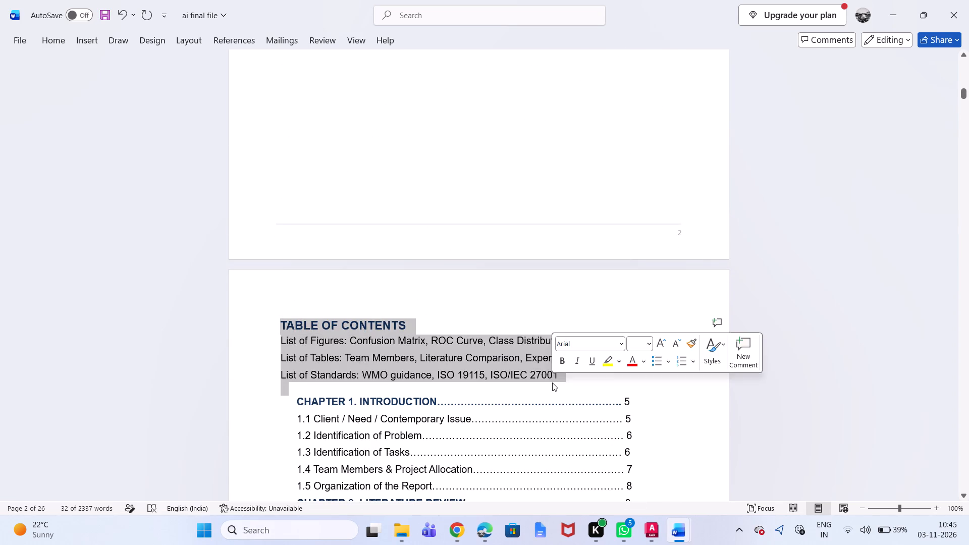
{"action": "key", "text": "BackSpace"}
Copy the TABLE OF CONTENTS heading and its three list lines from above LIST OF FIGURES on page 5.
{"action": "scroll", "coordinate": [552, 383], "scroll_direction": "down", "scroll_amount": 4}
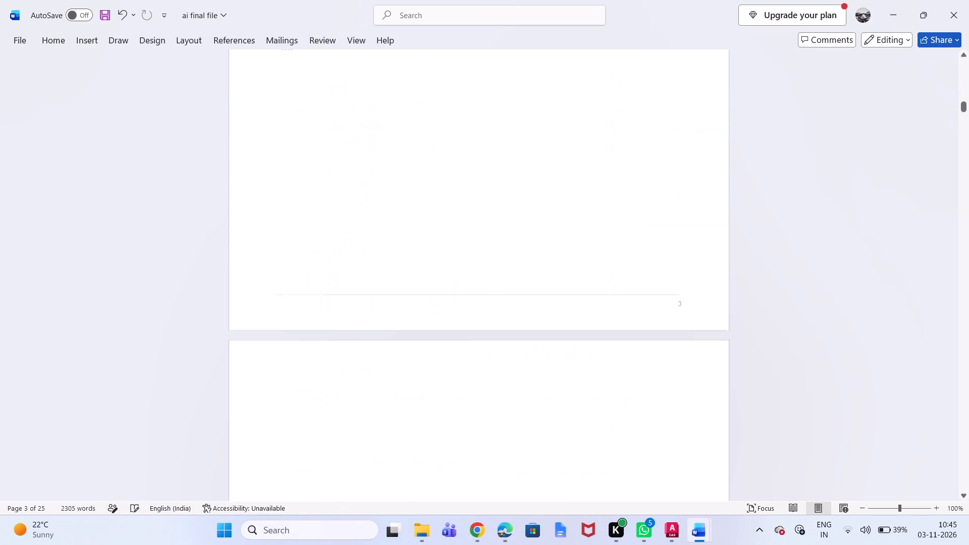
{"action": "scroll", "coordinate": [552, 383], "scroll_direction": "down", "scroll_amount": 7}
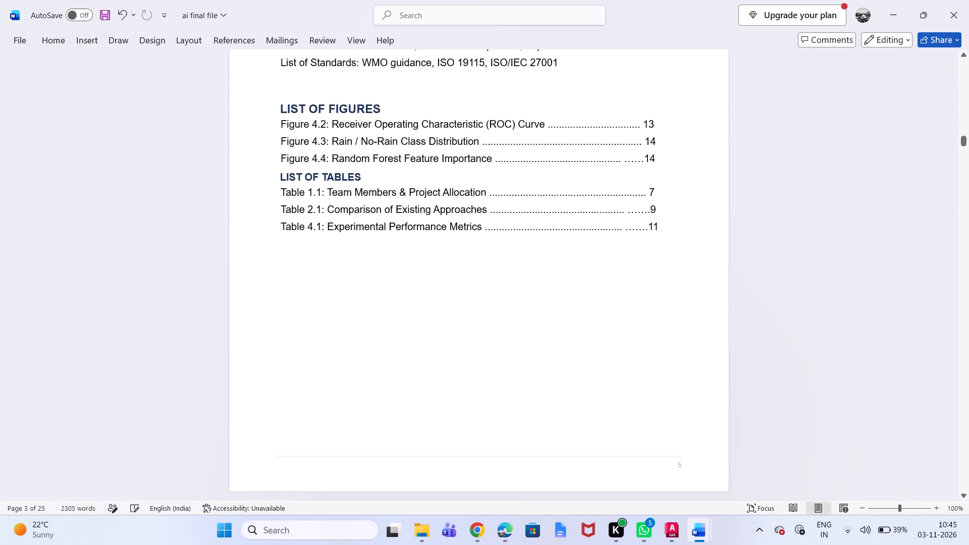
{"action": "scroll", "coordinate": [552, 383], "scroll_direction": "down", "scroll_amount": 2}
{"action": "scroll", "coordinate": [552, 383], "scroll_direction": "up", "scroll_amount": 3}
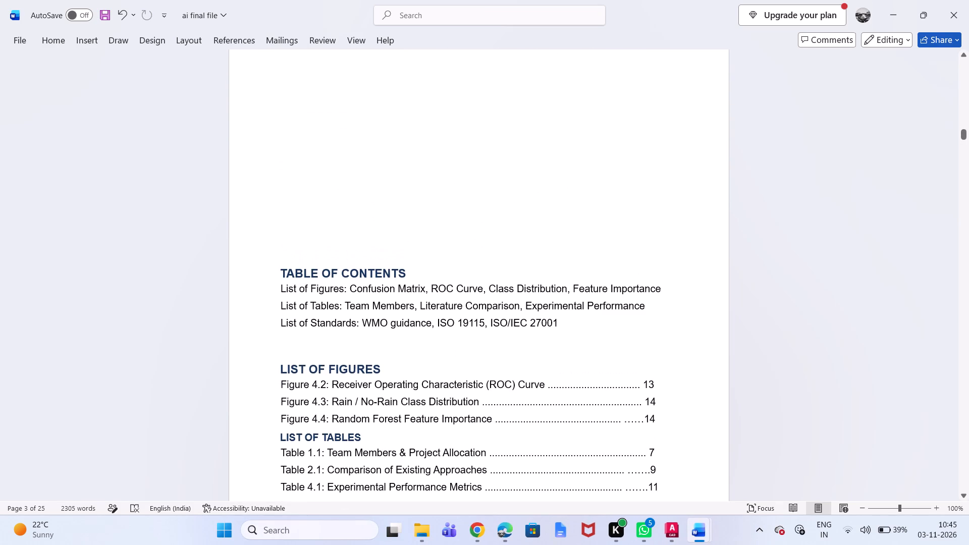
{"action": "scroll", "coordinate": [552, 383], "scroll_direction": "down", "scroll_amount": 1}
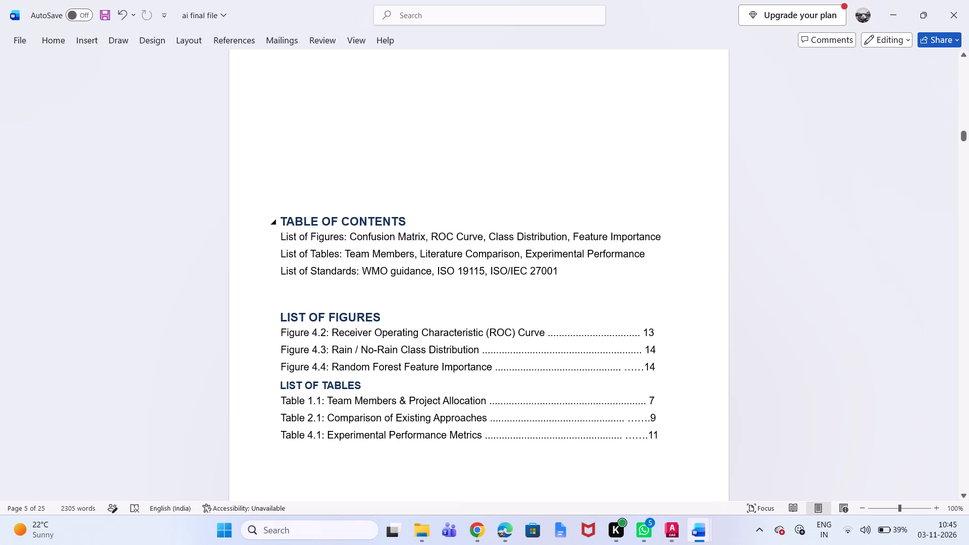
{"action": "left_click_drag", "start_coordinate": [283, 219], "coordinate": [535, 281]}
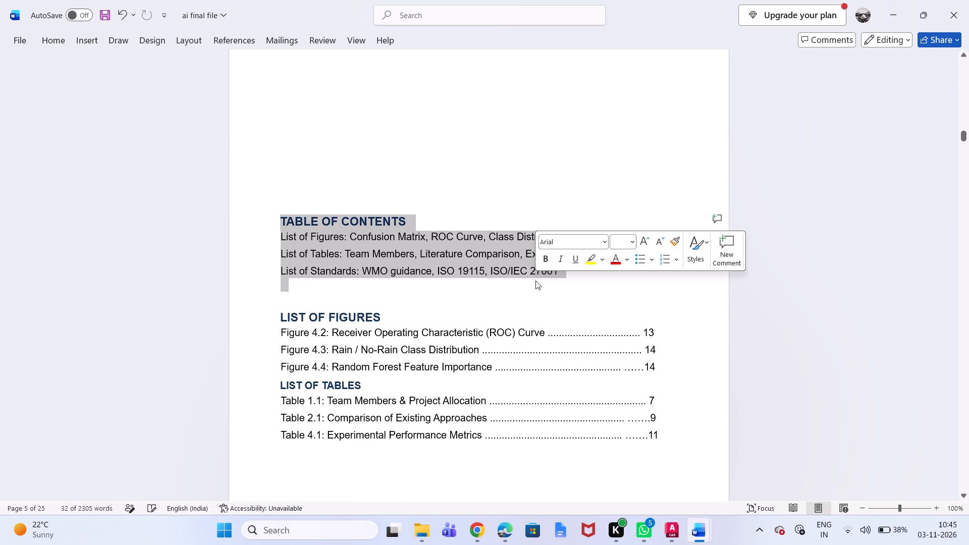
{"action": "key", "text": "ctrl+c"}
Insert blank lines before the CHAPTER 1. INTRODUCTION entry to push the chapter listing from page 3 onto page 4.
{"action": "scroll", "coordinate": [596, 21], "scroll_direction": "up", "scroll_amount": 2}
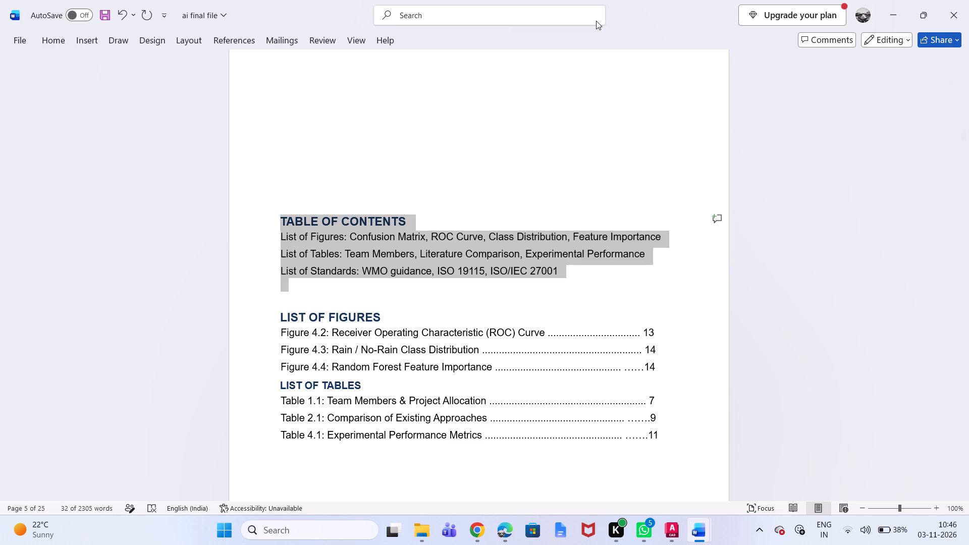
{"action": "scroll", "coordinate": [544, 190], "scroll_direction": "up", "scroll_amount": 8}
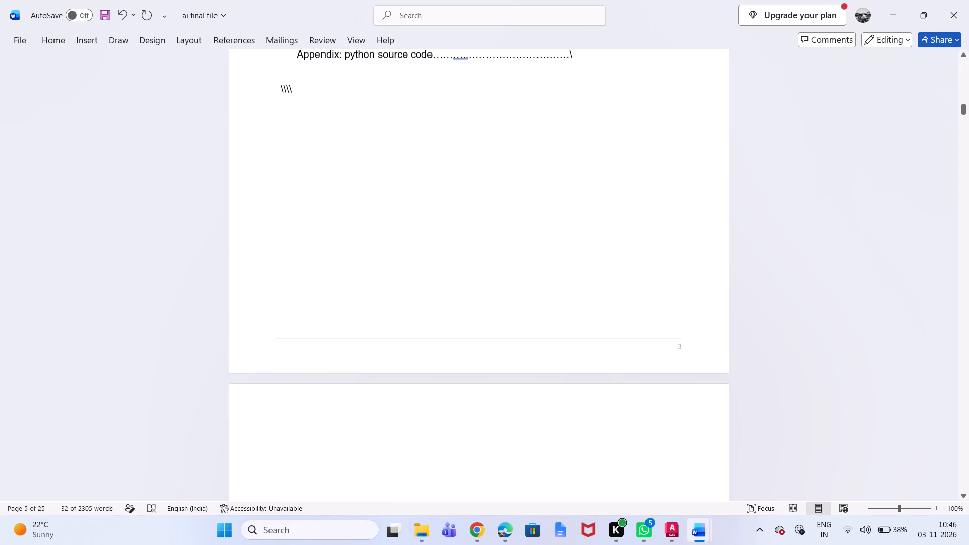
{"action": "scroll", "coordinate": [544, 190], "scroll_direction": "up", "scroll_amount": 8}
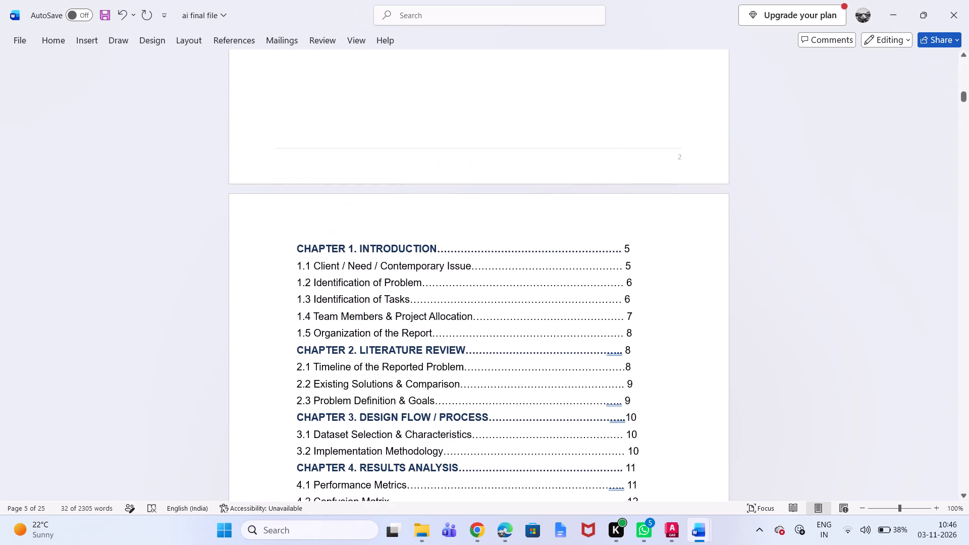
{"action": "left_click", "coordinate": [289, 238]}
{"action": "key", "text": "Return"}
{"action": "key", "text": "Return"}
{"action": "key", "text": "Return"}
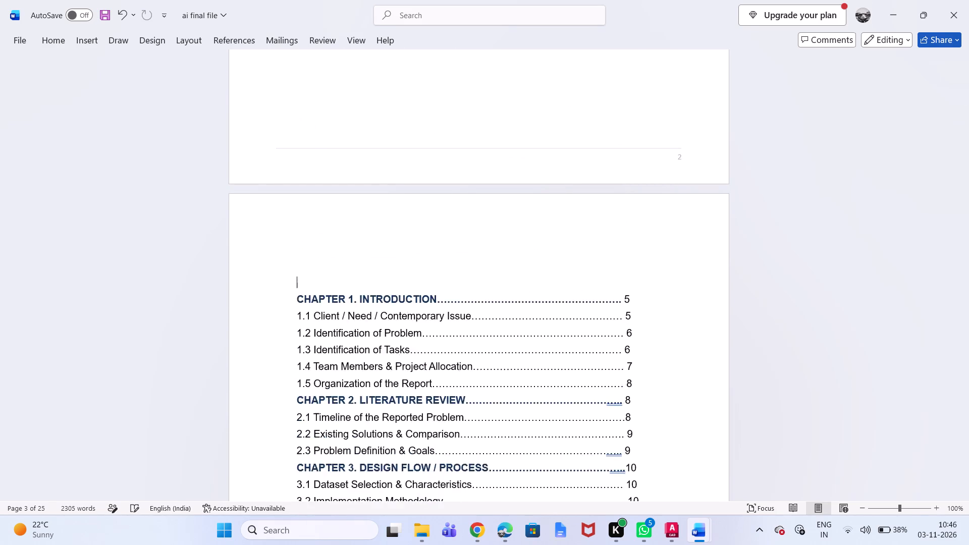
{"action": "key", "text": "Return"}
{"action": "key", "text": "Return"}
{"action": "key", "text": "Return"}
{"action": "key", "text": "Return"}
{"action": "key", "text": "Return"}
{"action": "key", "text": "Return"}
{"action": "key", "text": "Return"}
{"action": "key", "text": "Return"}
{"action": "key", "text": "Return"}
{"action": "key", "text": "Return"}
{"action": "key", "text": "Return"}
{"action": "key", "text": "Return"}
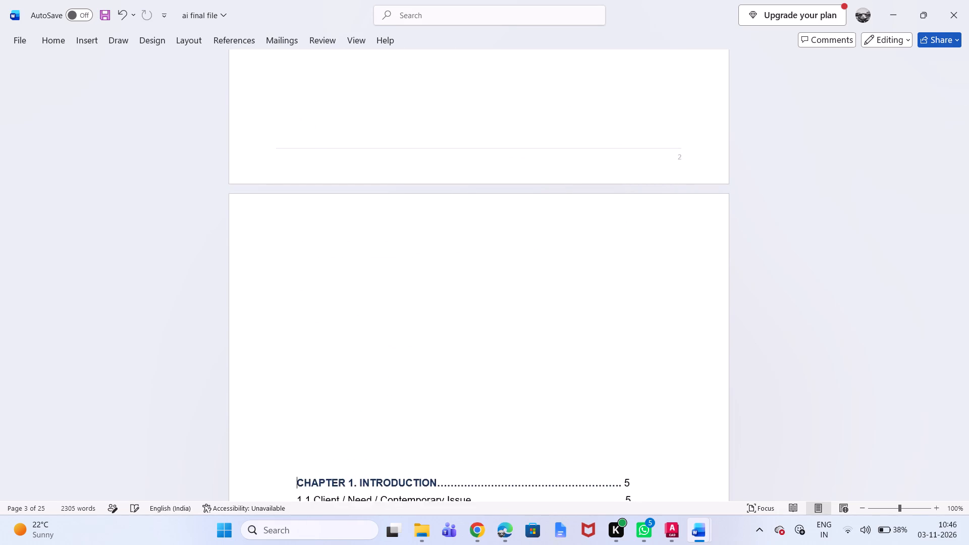
{"action": "key", "text": "Return"}
{"action": "key", "text": "Return"}
{"action": "scroll", "coordinate": [289, 238], "scroll_direction": "down", "scroll_amount": 3}
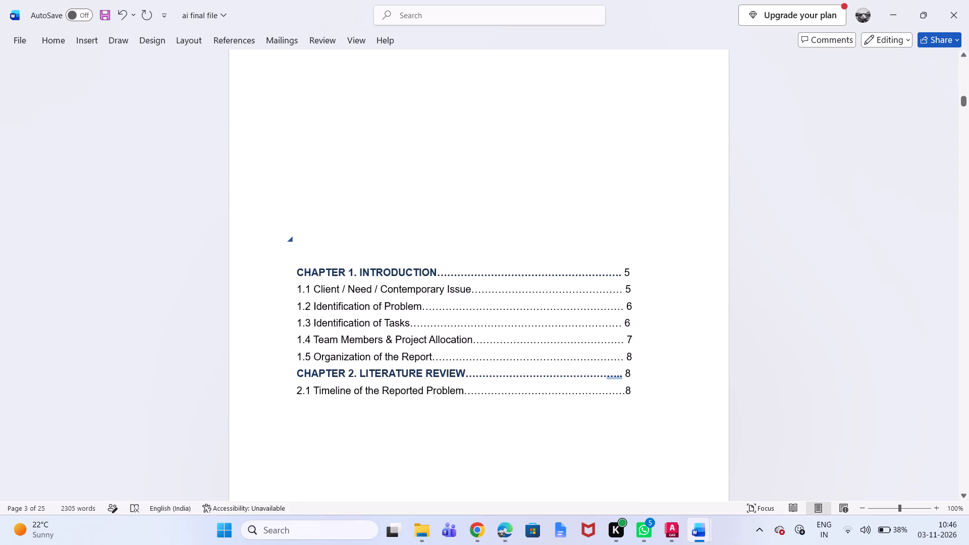
{"action": "key", "text": "Return"}
{"action": "key", "text": "Return"}
{"action": "key", "text": "Return"}
{"action": "key", "text": "Return"}
{"action": "key", "text": "Return"}
{"action": "key", "text": "Return"}
{"action": "key", "text": "Return"}
{"action": "key", "text": "Return"}
{"action": "key", "text": "Return"}
{"action": "scroll", "coordinate": [289, 238], "scroll_direction": "down", "scroll_amount": 3}
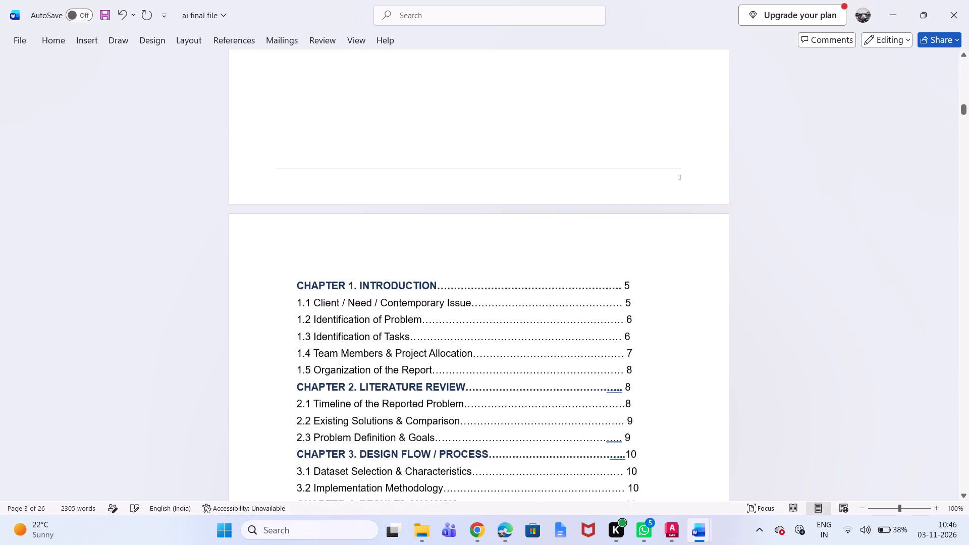
{"action": "scroll", "coordinate": [289, 238], "scroll_direction": "down", "scroll_amount": 6}
Paste the copied TABLE OF CONTENTS heading and list lines near the top of the now blank page 3.
{"action": "scroll", "coordinate": [289, 238], "scroll_direction": "up", "scroll_amount": 3}
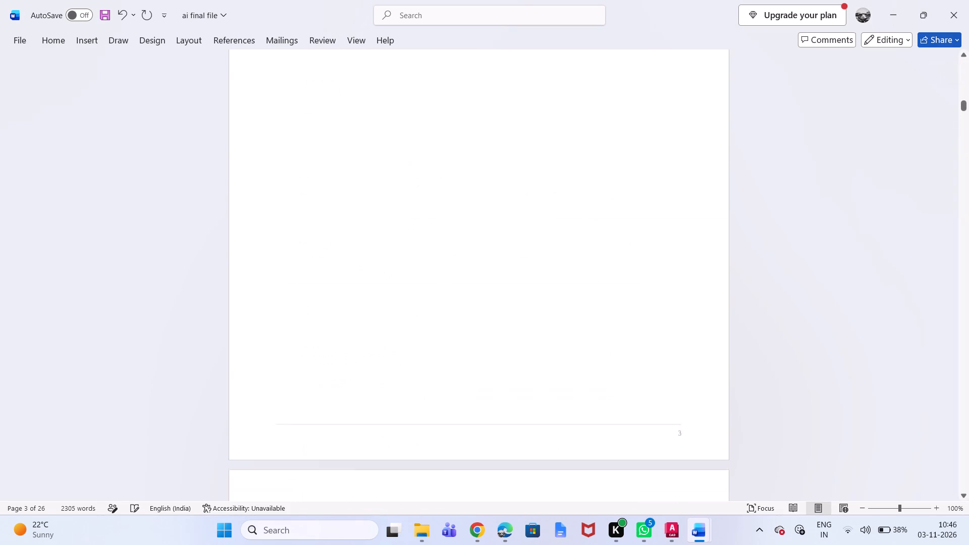
{"action": "scroll", "coordinate": [289, 238], "scroll_direction": "up", "scroll_amount": 8}
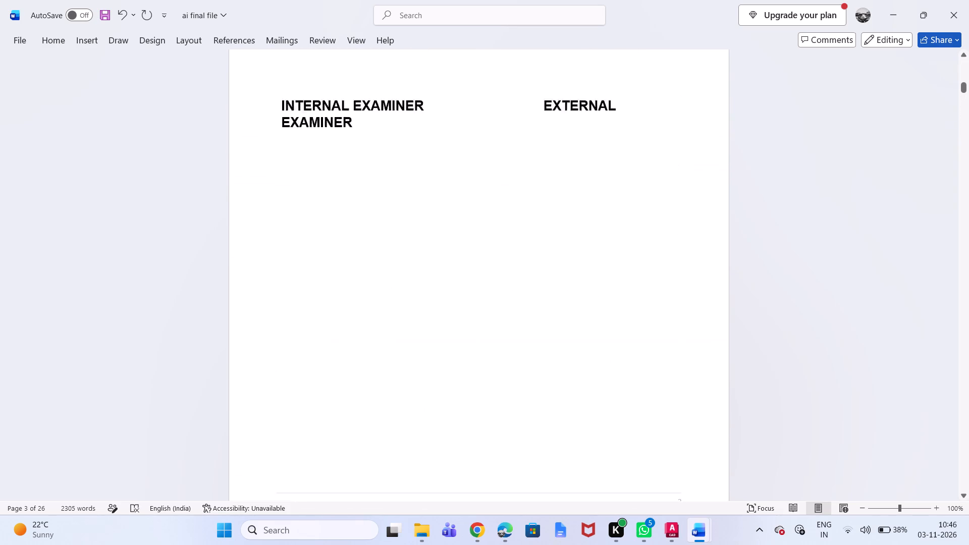
{"action": "scroll", "coordinate": [289, 238], "scroll_direction": "down", "scroll_amount": 3}
{"action": "scroll", "coordinate": [289, 238], "scroll_direction": "up", "scroll_amount": 1}
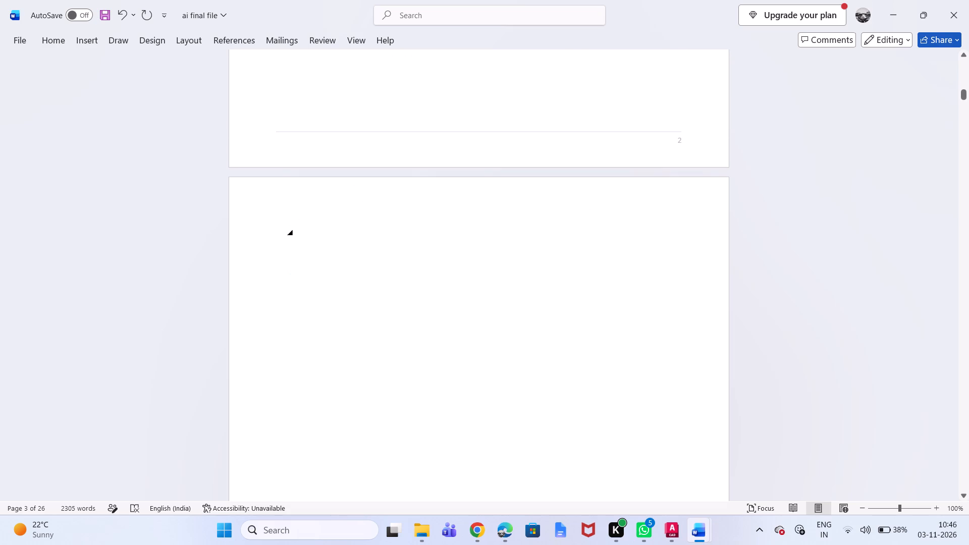
{"action": "left_click", "coordinate": [303, 273]}
{"action": "key", "text": "ctrl+v"}
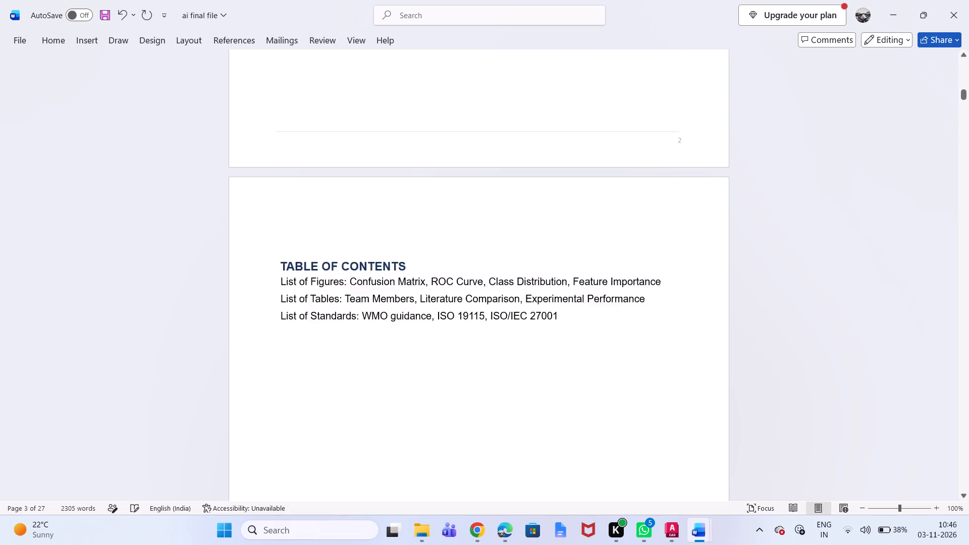
Set the line spacing of the three list lines under the TABLE OF CONTENTS heading on page 3 to 1.5.
{"action": "scroll", "coordinate": [306, 278], "scroll_direction": "up", "scroll_amount": 3}
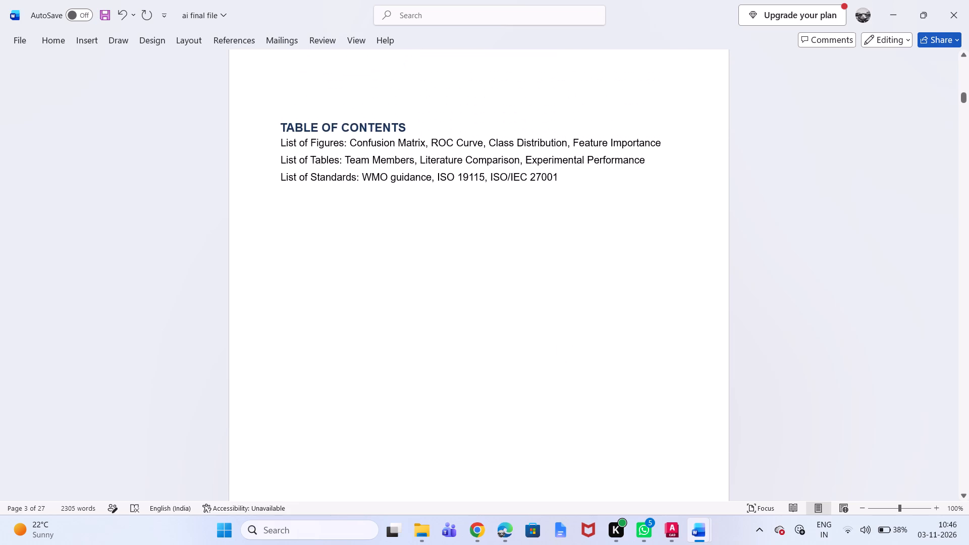
{"action": "scroll", "coordinate": [306, 278], "scroll_direction": "up", "scroll_amount": 4}
{"action": "scroll", "coordinate": [306, 278], "scroll_direction": "down", "scroll_amount": 1}
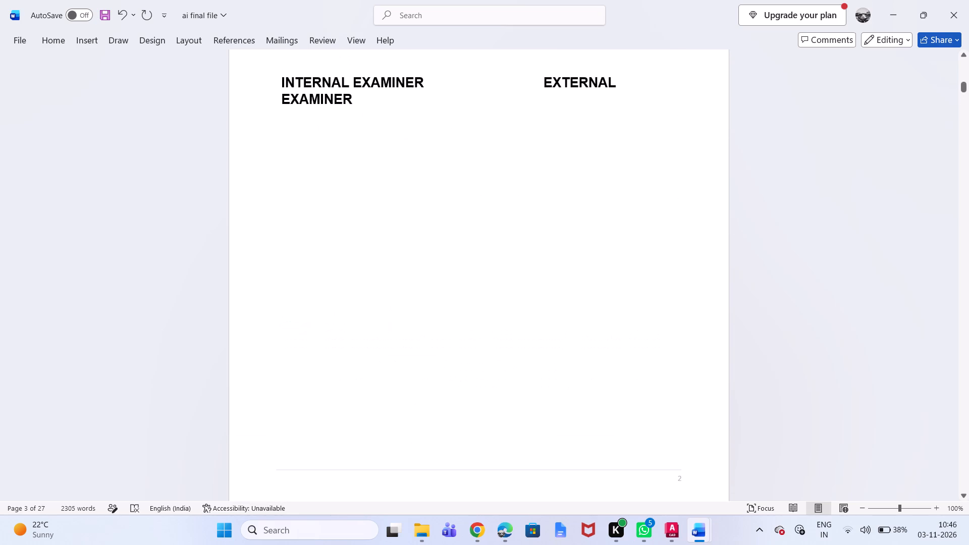
{"action": "scroll", "coordinate": [306, 278], "scroll_direction": "down", "scroll_amount": 2}
{"action": "scroll", "coordinate": [306, 278], "scroll_direction": "up", "scroll_amount": 2}
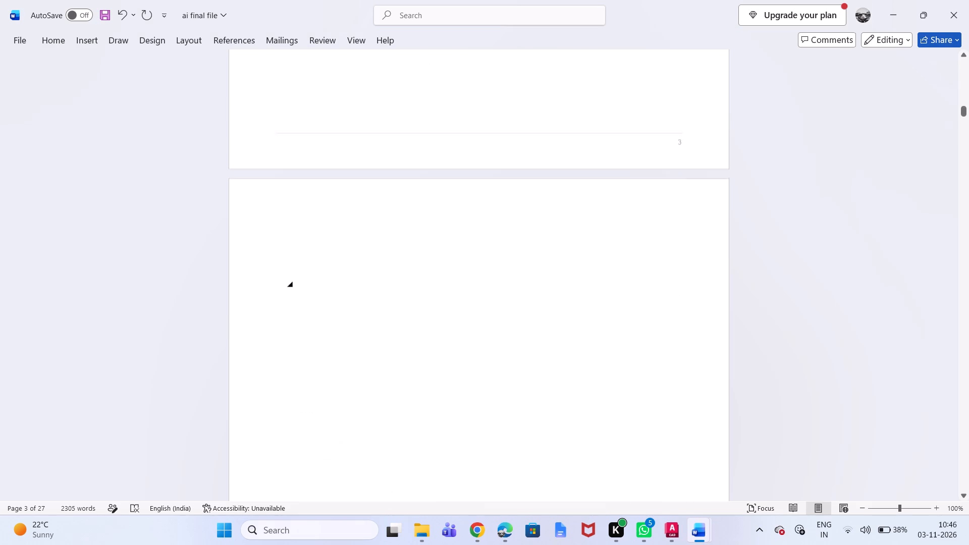
{"action": "scroll", "coordinate": [306, 278], "scroll_direction": "up", "scroll_amount": 3}
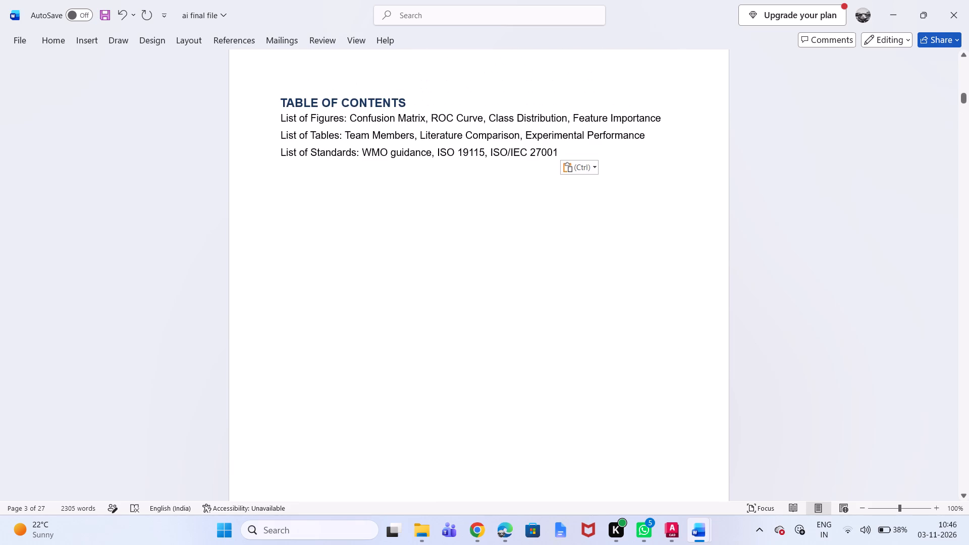
{"action": "left_click_drag", "start_coordinate": [282, 114], "coordinate": [558, 158]}
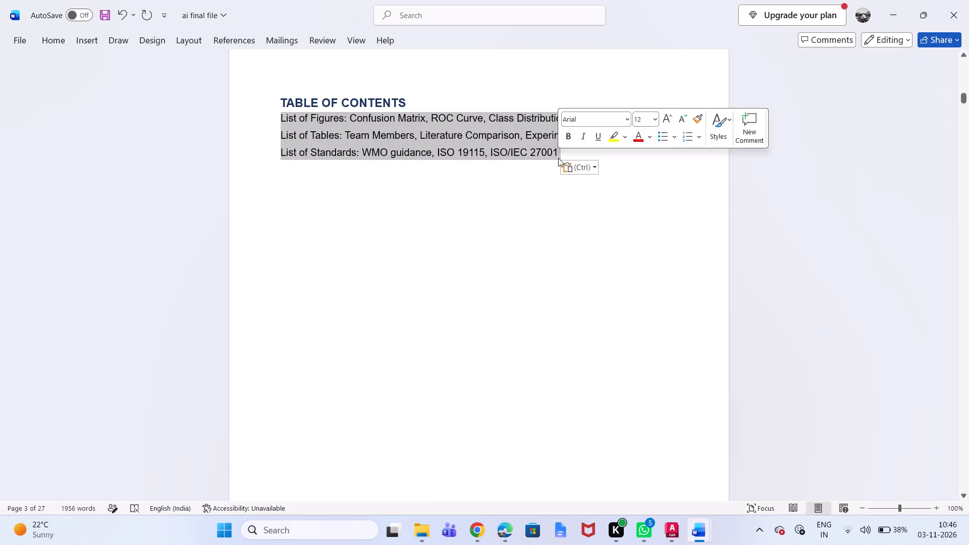
{"action": "left_click", "coordinate": [57, 36]}
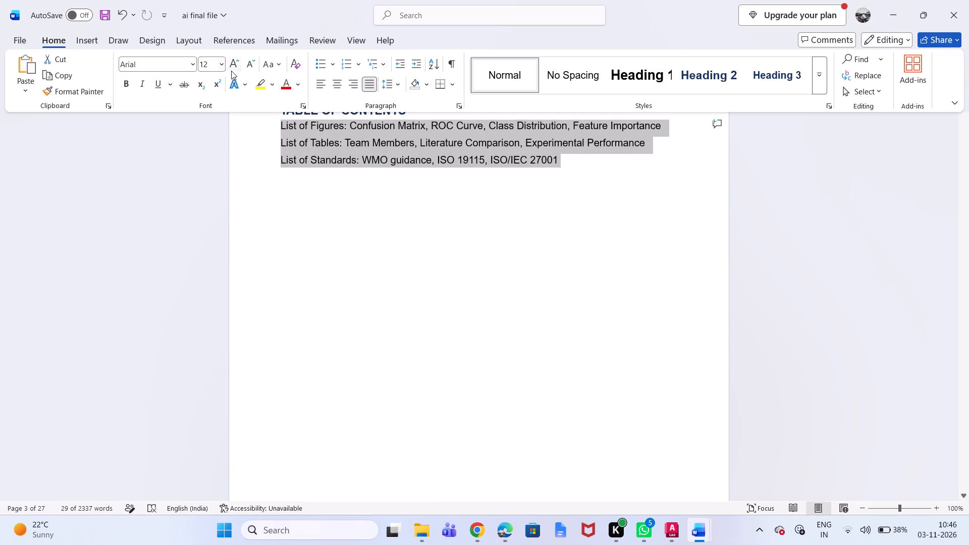
{"action": "left_click", "coordinate": [393, 81]}
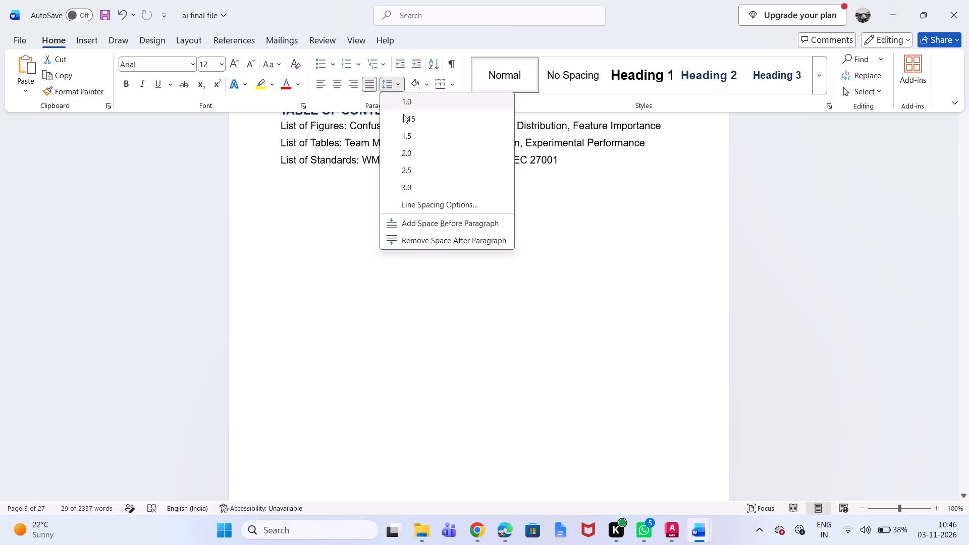
{"action": "left_click", "coordinate": [405, 134]}
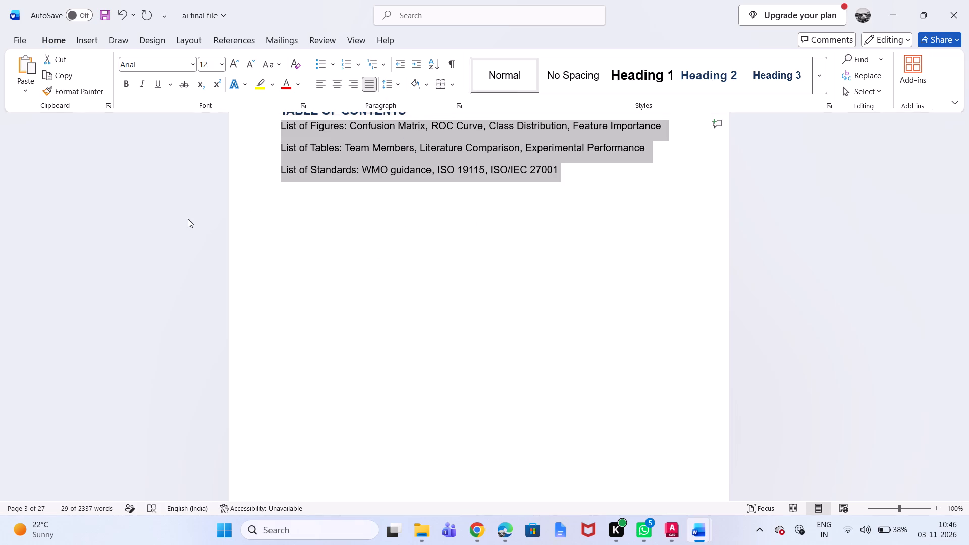
{"action": "left_click", "coordinate": [188, 219]}
{"action": "left_click", "coordinate": [223, 211]}
Reduce the blank lines before the CHAPTER 1. INTRODUCTION entry so the chapter listing starts near the top of page 4.
{"action": "scroll", "coordinate": [494, 291], "scroll_direction": "down", "scroll_amount": 1}
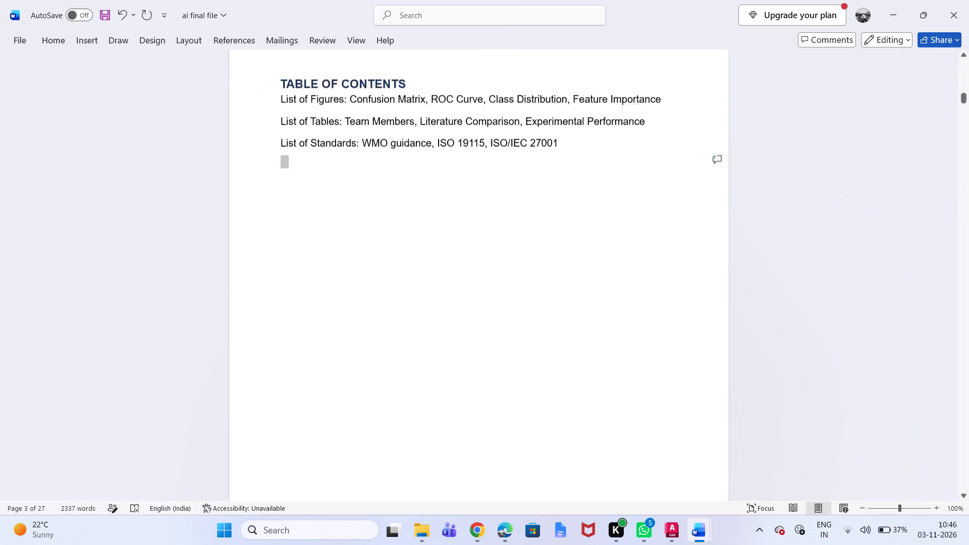
{"action": "scroll", "coordinate": [494, 291], "scroll_direction": "down", "scroll_amount": 6}
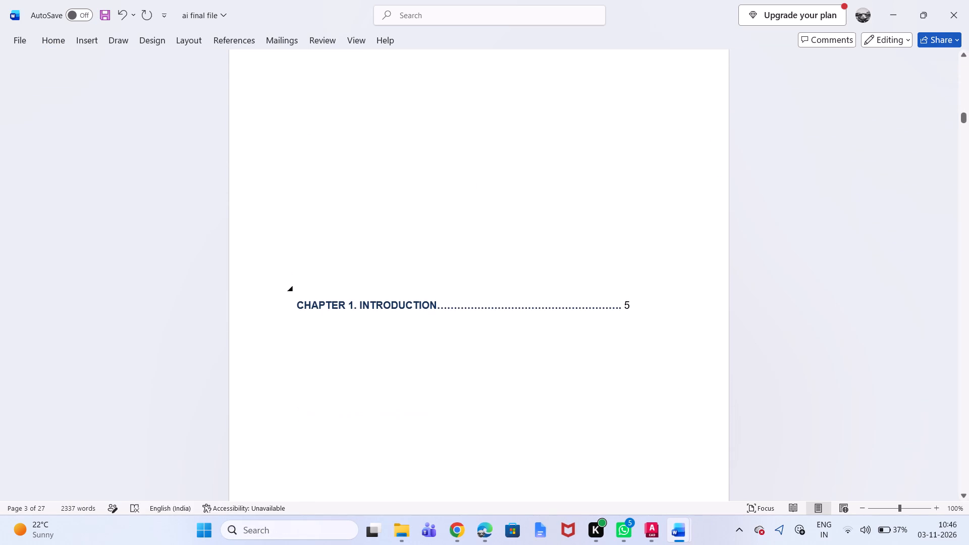
{"action": "left_click", "coordinate": [295, 307]}
{"action": "key", "text": "BackSpace"}
{"action": "key", "text": "BackSpace"}
{"action": "key", "text": "BackSpace"}
{"action": "key", "text": "BackSpace"}
{"action": "key", "text": "BackSpace"}
{"action": "key", "text": "BackSpace"}
{"action": "key", "text": "BackSpace"}
{"action": "key", "text": "BackSpace"}
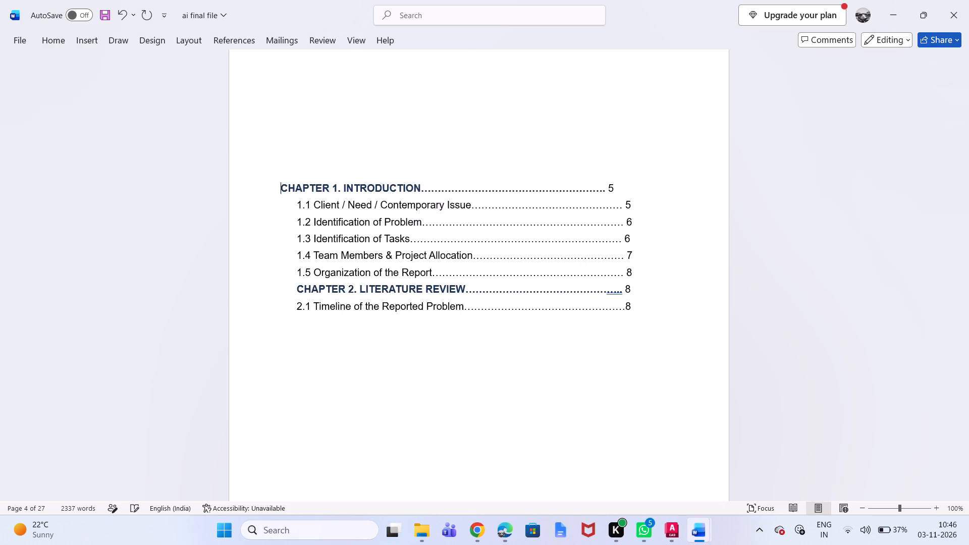
{"action": "key", "text": "BackSpace"}
{"action": "key", "text": "BackSpace"}
{"action": "key", "text": "BackSpace"}
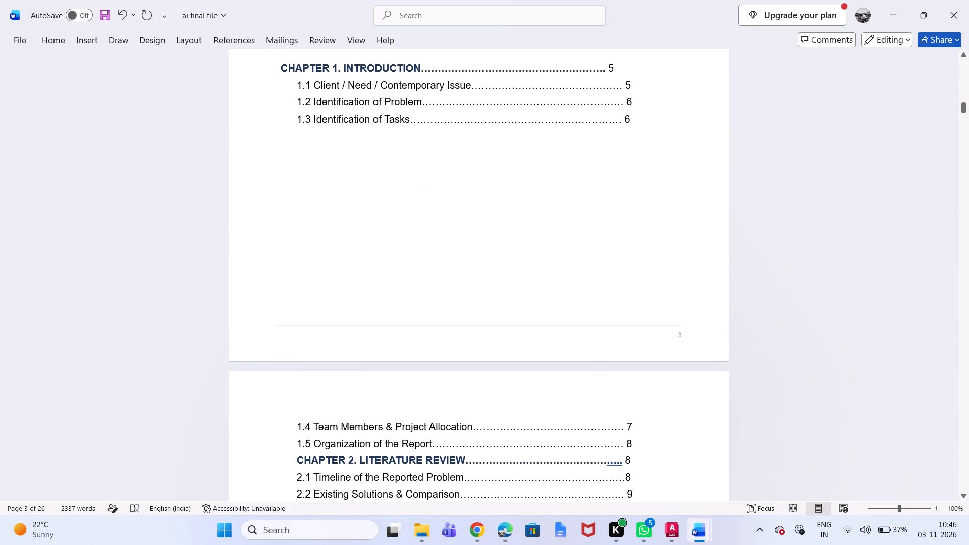
{"action": "key", "text": "Return"}
{"action": "key", "text": "Return"}
{"action": "key", "text": "Return"}
{"action": "scroll", "coordinate": [295, 307], "scroll_direction": "down", "scroll_amount": 1}
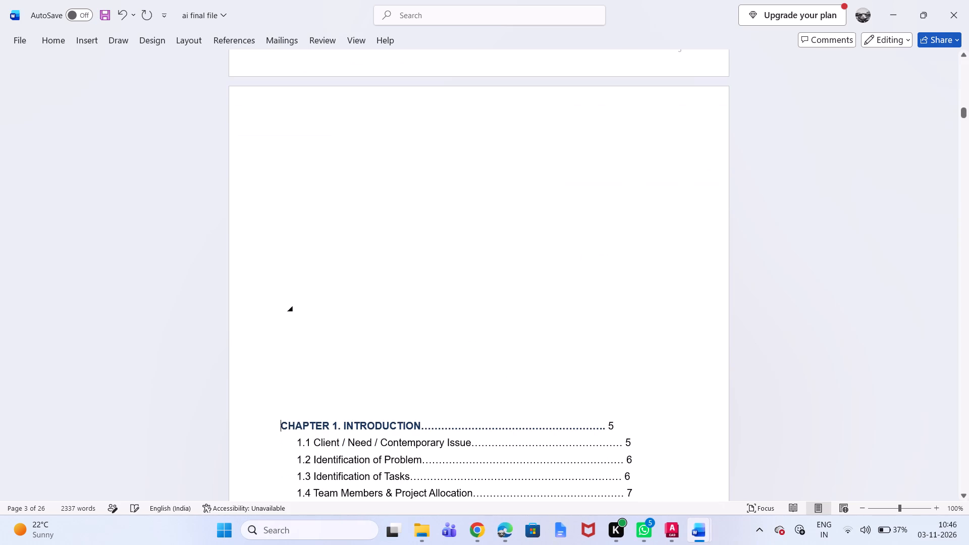
{"action": "left_click", "coordinate": [276, 356]}
{"action": "key", "text": "BackSpace"}
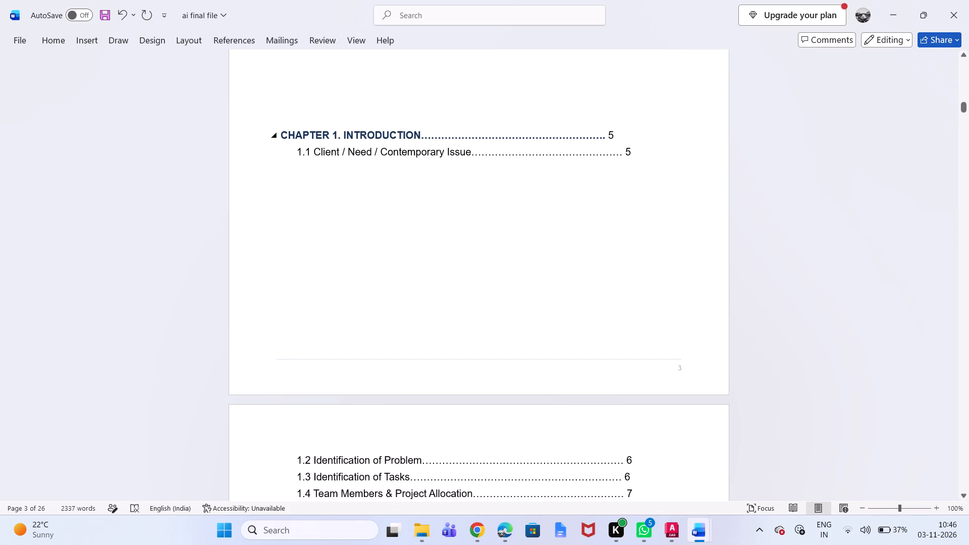
{"action": "key", "text": "Return"}
Delete the stray backslashes at the top of the otherwise blank page 5.
{"action": "scroll", "coordinate": [628, 136], "scroll_direction": "down", "scroll_amount": 3}
{"action": "scroll", "coordinate": [628, 136], "scroll_direction": "up", "scroll_amount": 1}
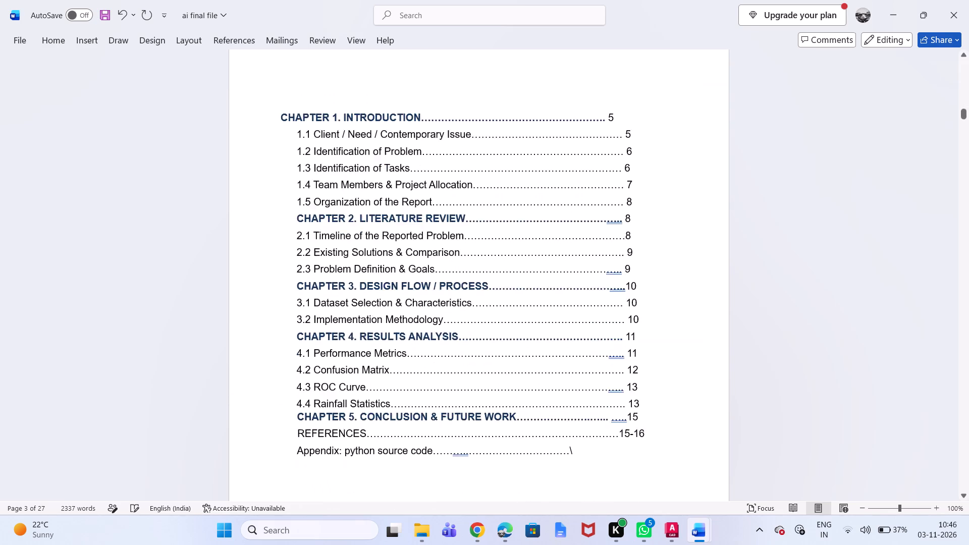
{"action": "scroll", "coordinate": [628, 136], "scroll_direction": "up", "scroll_amount": 1}
{"action": "scroll", "coordinate": [628, 136], "scroll_direction": "right", "scroll_amount": 1}
{"action": "scroll", "coordinate": [628, 136], "scroll_direction": "up", "scroll_amount": 1}
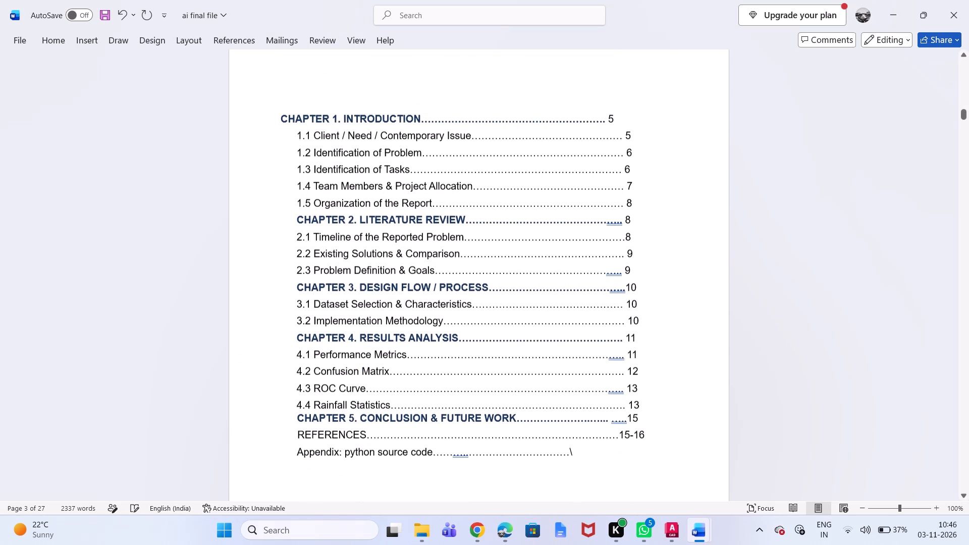
{"action": "scroll", "coordinate": [628, 136], "scroll_direction": "up", "scroll_amount": 1}
{"action": "scroll", "coordinate": [628, 136], "scroll_direction": "down", "scroll_amount": 2}
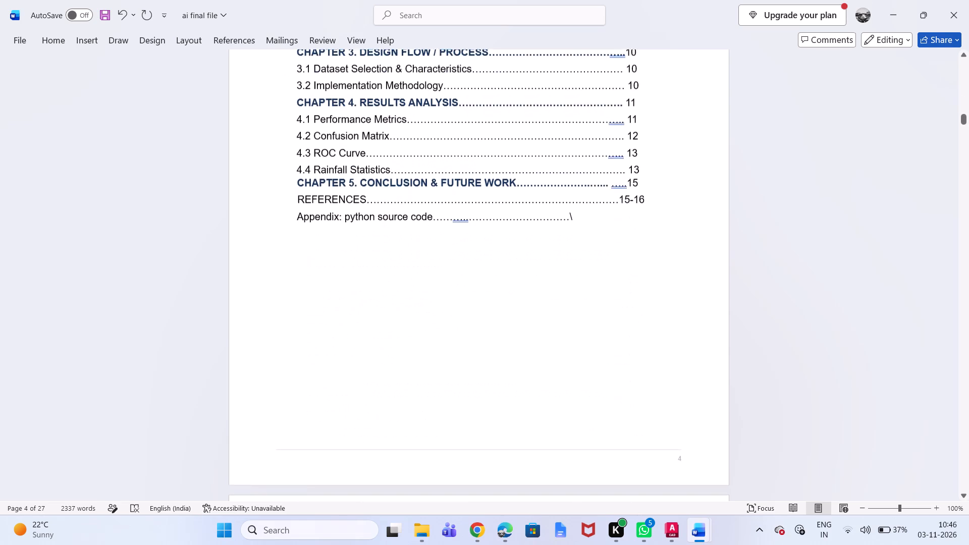
{"action": "scroll", "coordinate": [628, 136], "scroll_direction": "down", "scroll_amount": 2}
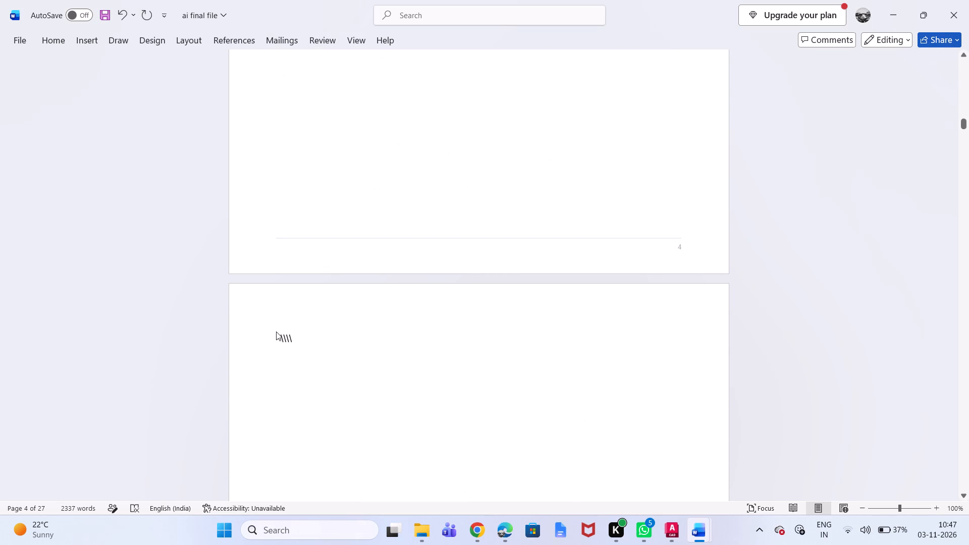
{"action": "left_click_drag", "start_coordinate": [276, 332], "coordinate": [382, 411]}
{"action": "key", "text": "BackSpace"}
Replace the stray backslash ending the "Appendix: python source code" entry with more leader dots and the page range 17-21.
{"action": "scroll", "coordinate": [382, 411], "scroll_direction": "down", "scroll_amount": 1}
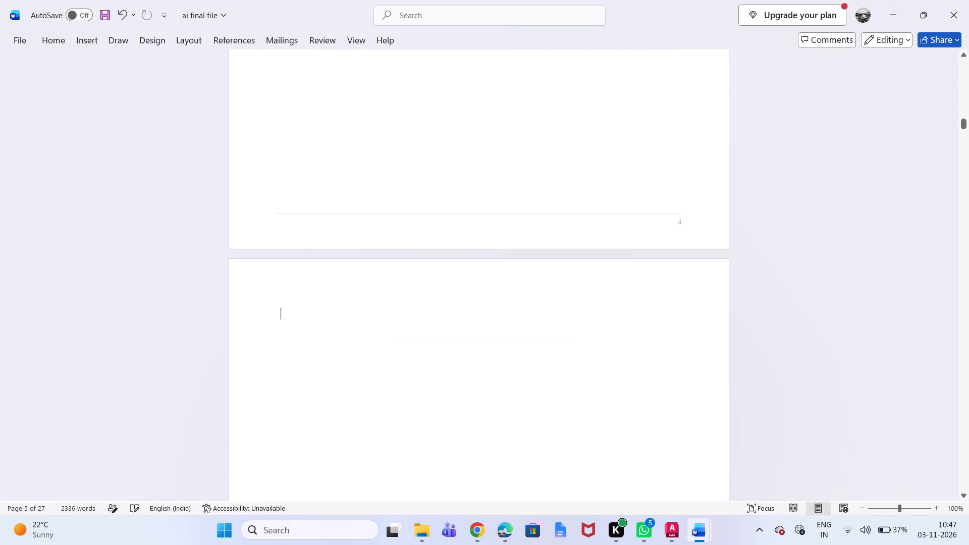
{"action": "scroll", "coordinate": [382, 411], "scroll_direction": "down", "scroll_amount": 9}
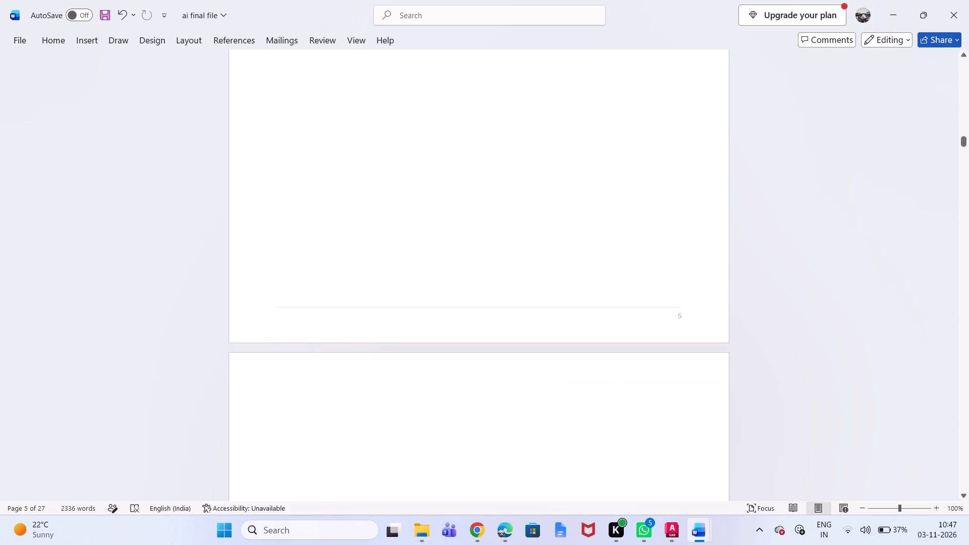
{"action": "scroll", "coordinate": [382, 411], "scroll_direction": "down", "scroll_amount": 3}
{"action": "scroll", "coordinate": [382, 411], "scroll_direction": "up", "scroll_amount": 4}
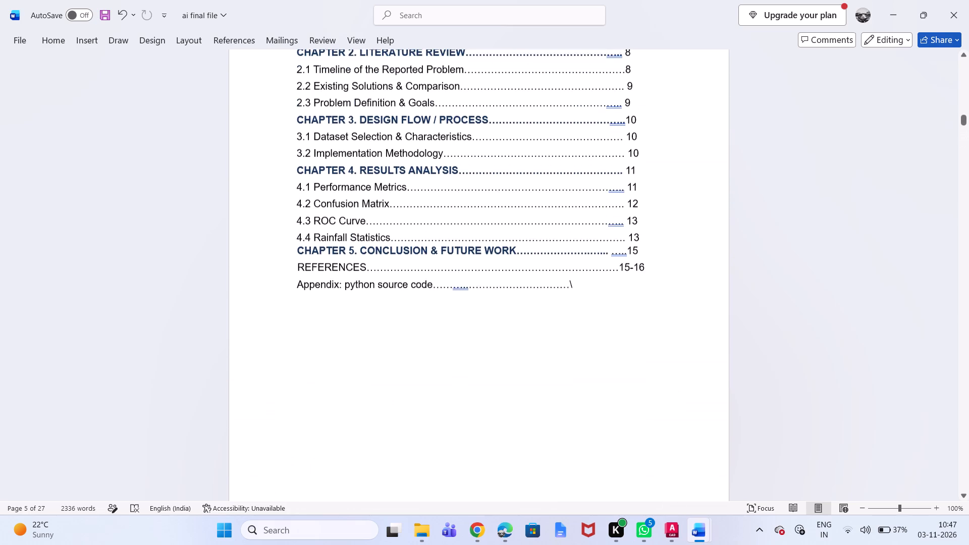
{"action": "scroll", "coordinate": [382, 411], "scroll_direction": "up", "scroll_amount": 3}
{"action": "left_click", "coordinate": [592, 302]}
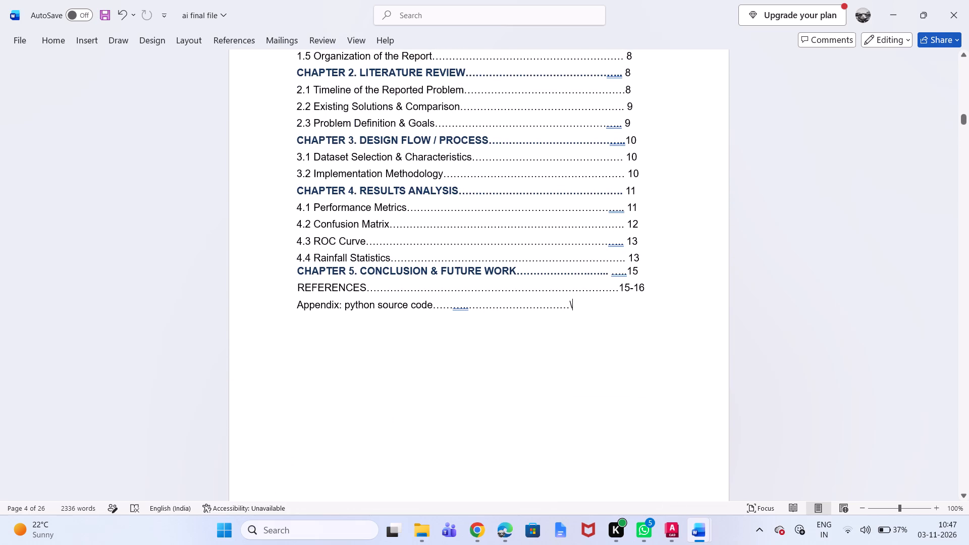
{"action": "key", "text": "BackSpace"}
{"action": "type", "text": "..............."}
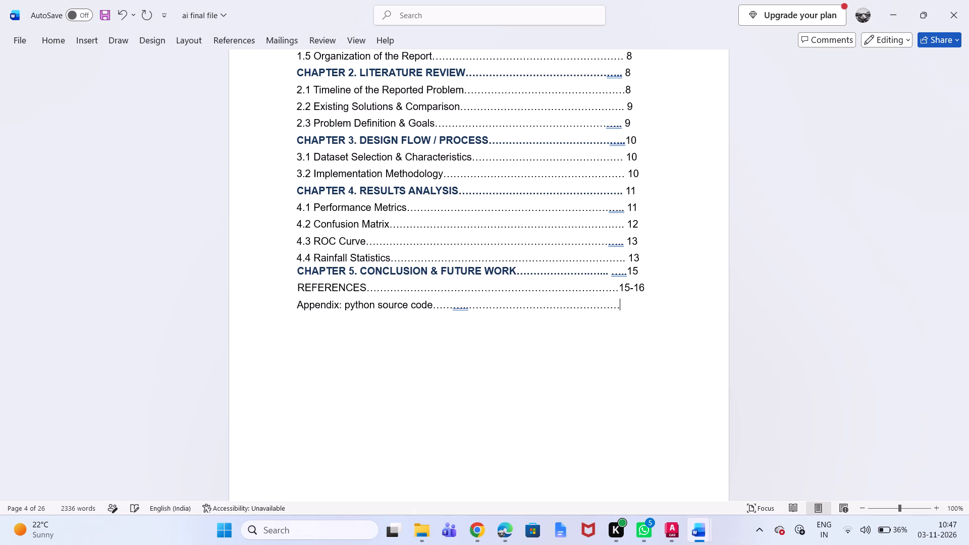
{"action": "type", "text": ".17"}
{"action": "type", "text": "-21"}
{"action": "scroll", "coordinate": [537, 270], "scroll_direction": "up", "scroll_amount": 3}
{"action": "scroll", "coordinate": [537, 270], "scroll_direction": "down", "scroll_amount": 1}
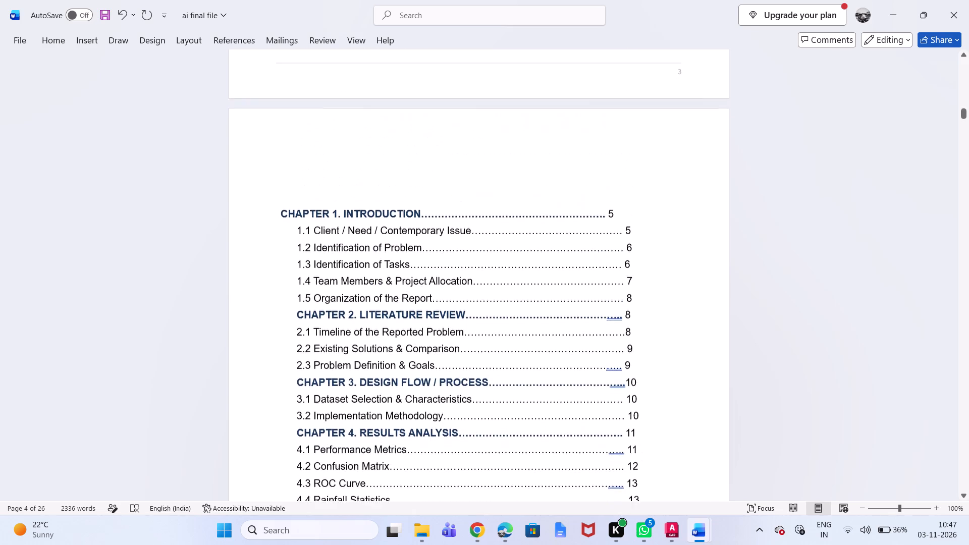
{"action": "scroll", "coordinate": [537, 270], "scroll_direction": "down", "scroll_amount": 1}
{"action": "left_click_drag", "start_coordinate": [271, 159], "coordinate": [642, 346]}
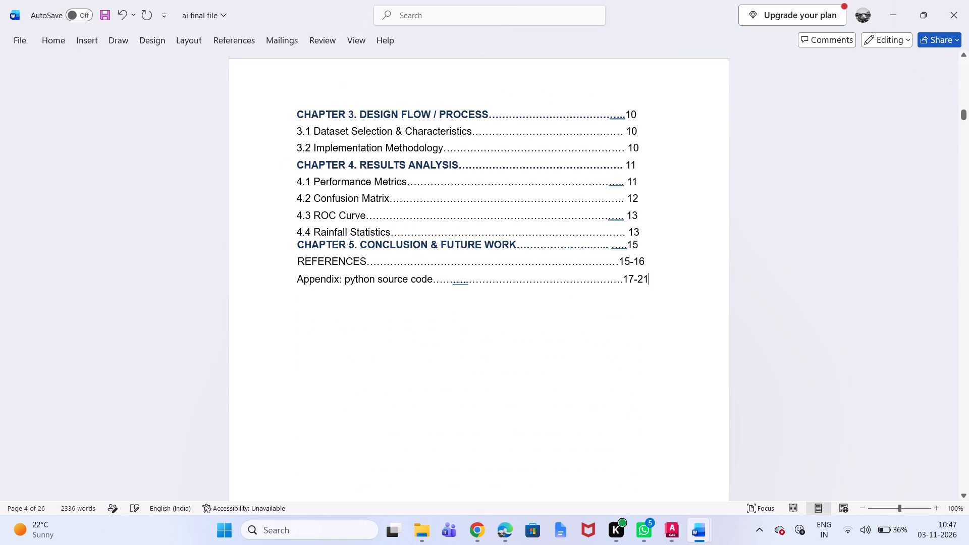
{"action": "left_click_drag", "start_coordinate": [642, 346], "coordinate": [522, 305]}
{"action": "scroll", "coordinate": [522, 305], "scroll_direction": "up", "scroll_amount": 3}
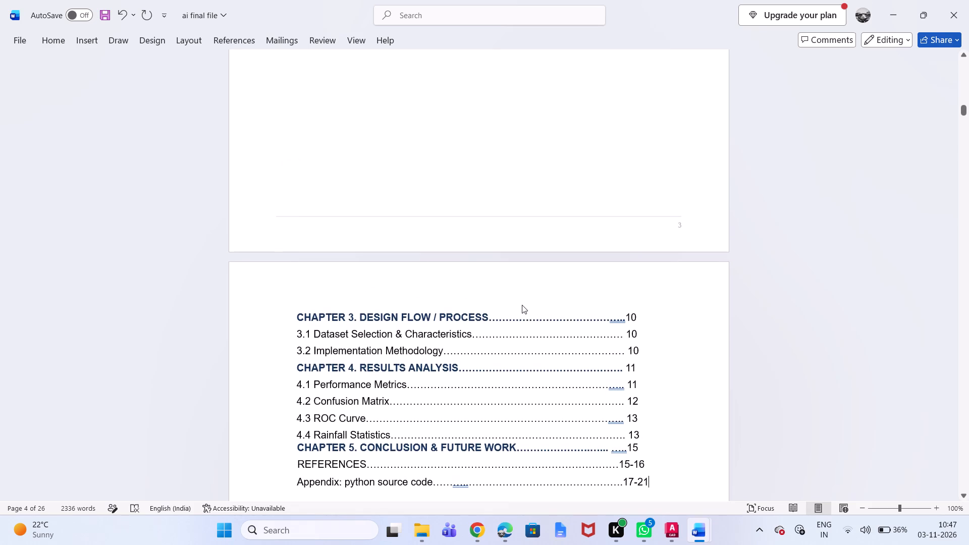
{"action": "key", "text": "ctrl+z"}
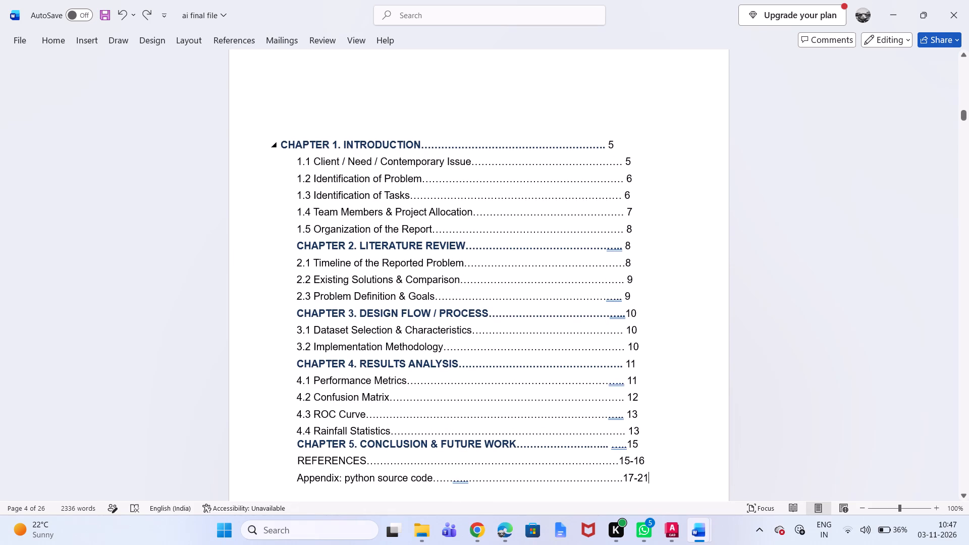
Set the line spacing of the whole chapter listing, from CHAPTER 1. INTRODUCTION to the Appendix entry, to 1.5.
{"action": "left_click_drag", "start_coordinate": [285, 140], "coordinate": [541, 318]}
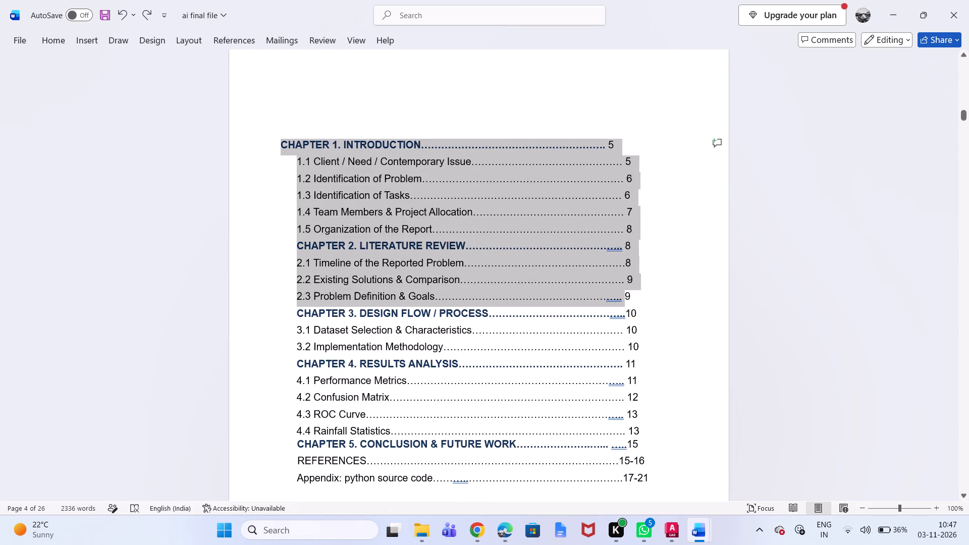
{"action": "left_click_drag", "start_coordinate": [541, 318], "coordinate": [699, 472]}
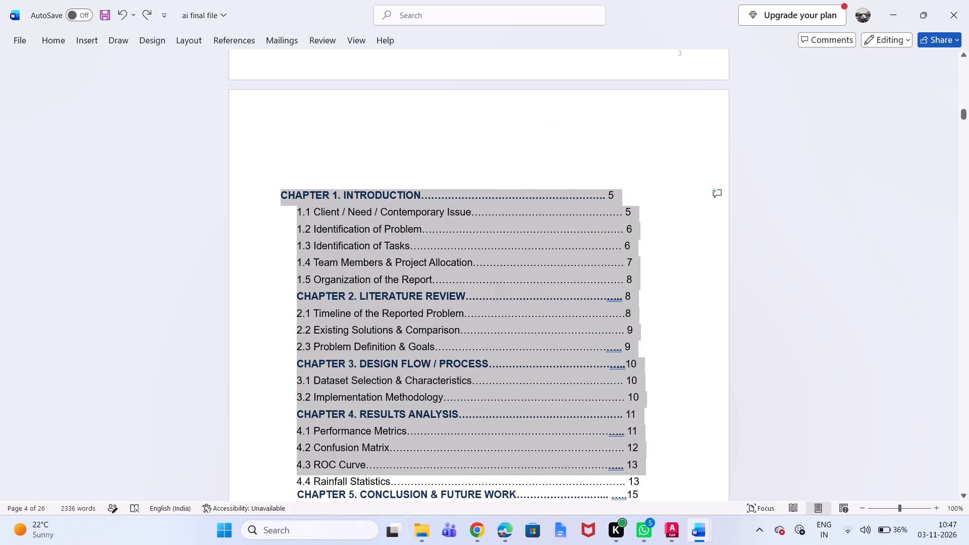
{"action": "left_click_drag", "start_coordinate": [699, 472], "coordinate": [645, 487]}
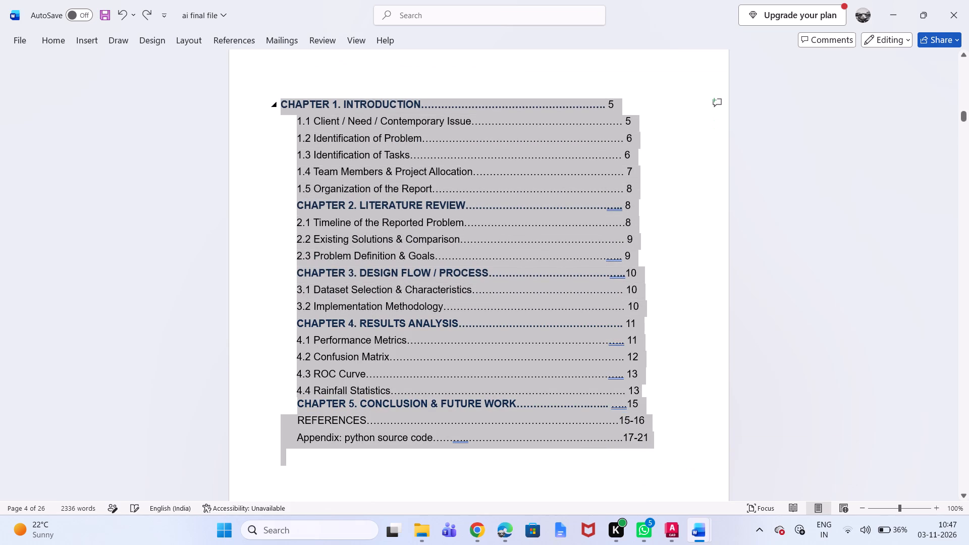
{"action": "left_click", "coordinate": [60, 40]}
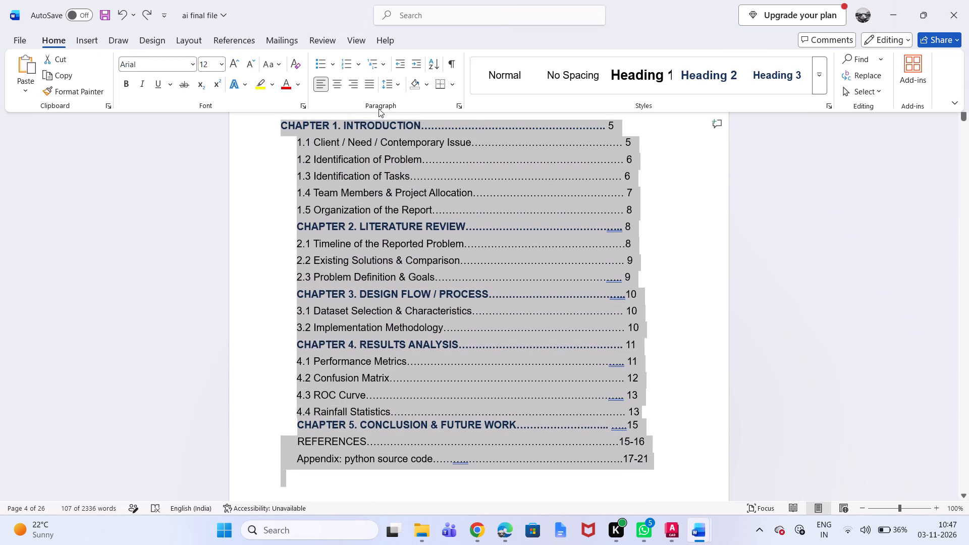
{"action": "left_click", "coordinate": [400, 80]}
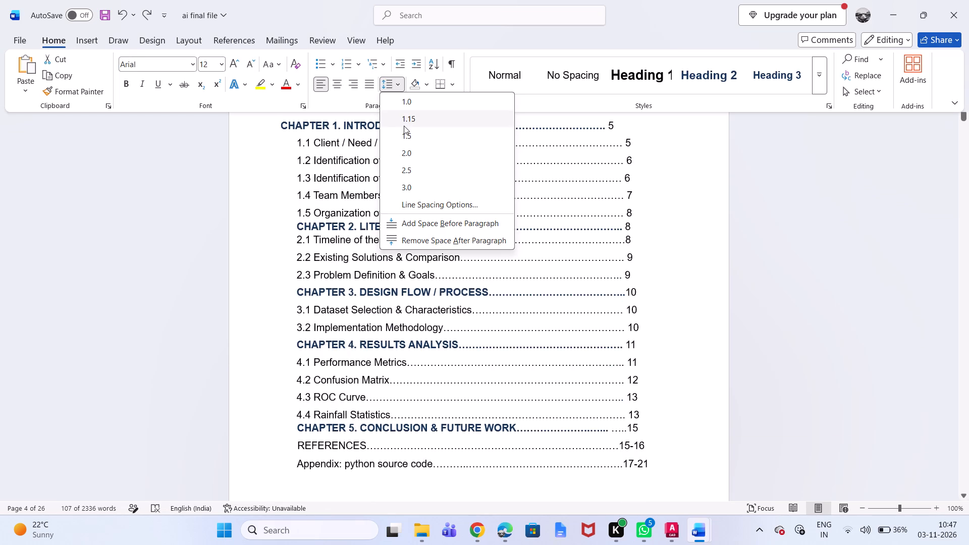
{"action": "left_click", "coordinate": [404, 128]}
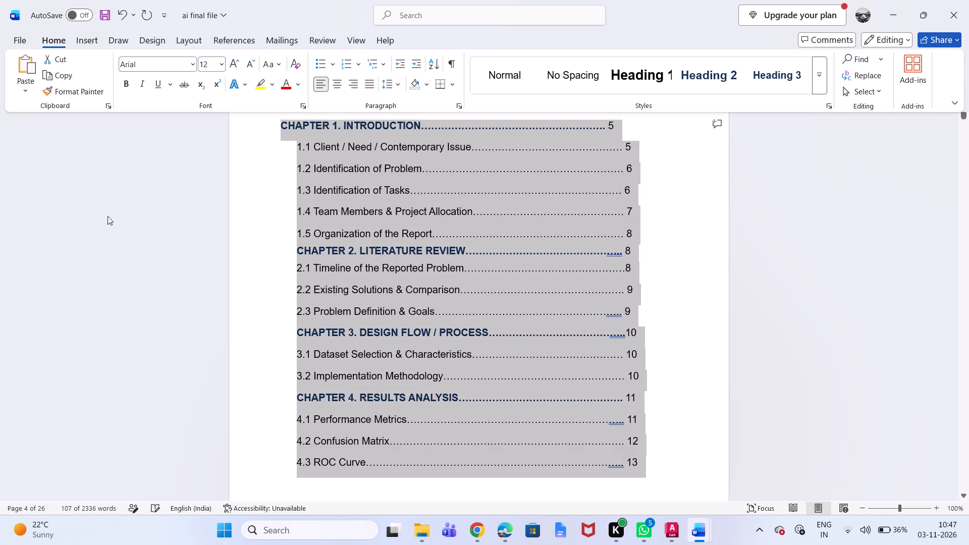
{"action": "left_click", "coordinate": [103, 216]}
{"action": "left_click", "coordinate": [103, 216]}
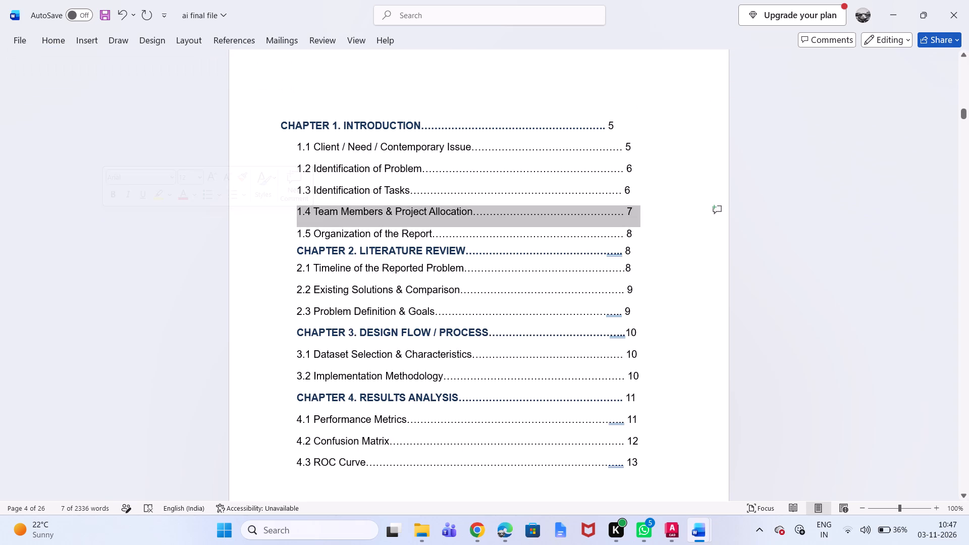
{"action": "left_click", "coordinate": [117, 284]}
{"action": "left_click", "coordinate": [117, 284]}
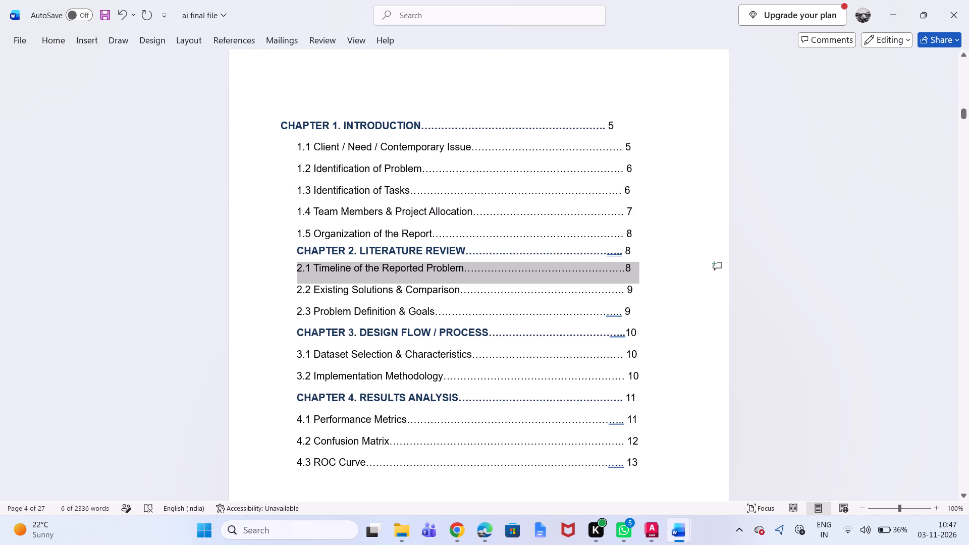
{"action": "left_click", "coordinate": [771, 232]}
Examine how the respaced chapter listing breaks between pages 4 and 5.
{"action": "scroll", "coordinate": [771, 232], "scroll_direction": "down", "scroll_amount": 1}
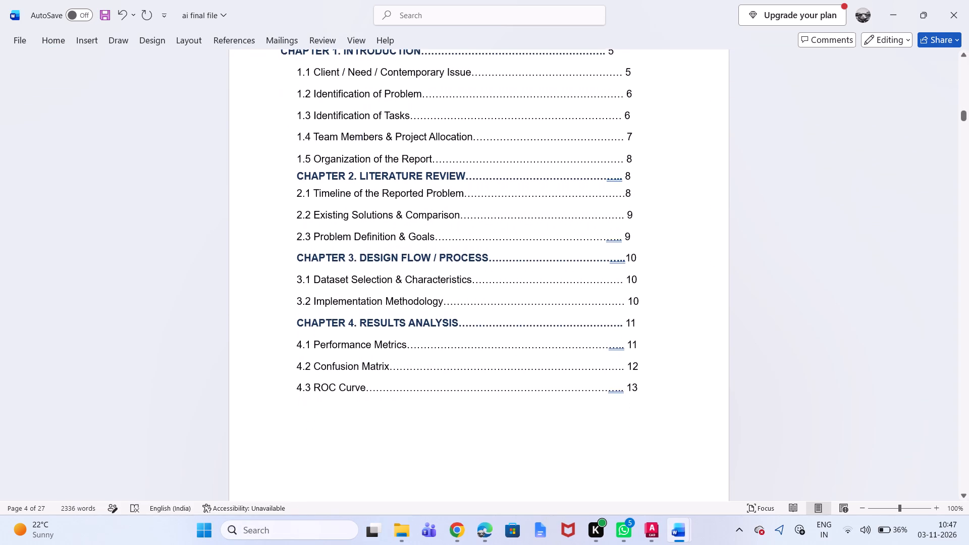
{"action": "scroll", "coordinate": [771, 232], "scroll_direction": "down", "scroll_amount": 2}
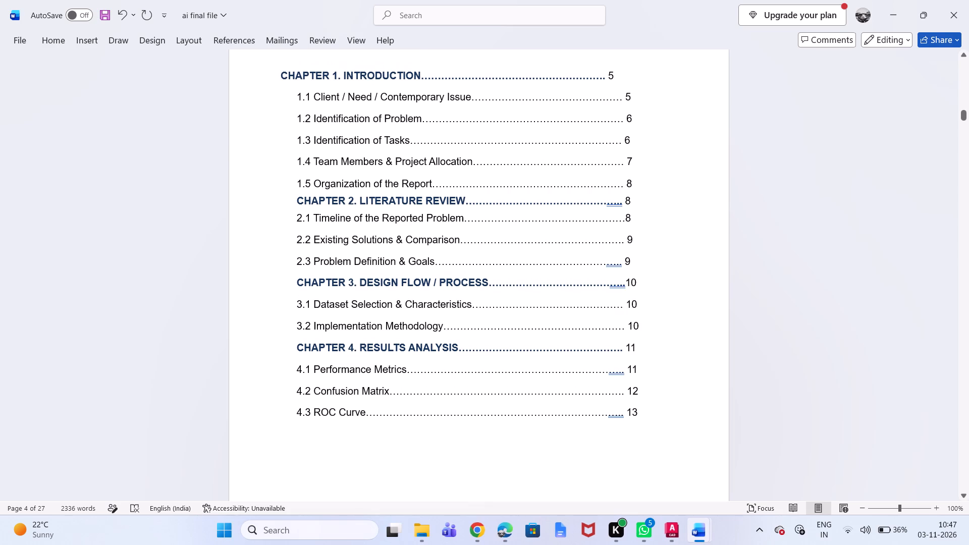
{"action": "scroll", "coordinate": [771, 232], "scroll_direction": "down", "scroll_amount": 2}
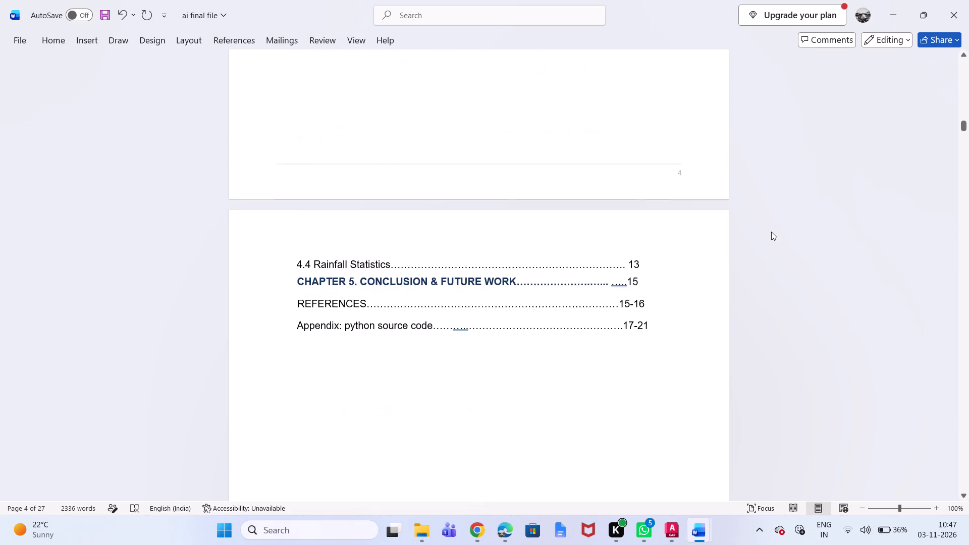
{"action": "scroll", "coordinate": [771, 232], "scroll_direction": "down", "scroll_amount": 1}
{"action": "scroll", "coordinate": [771, 232], "scroll_direction": "up", "scroll_amount": 3}
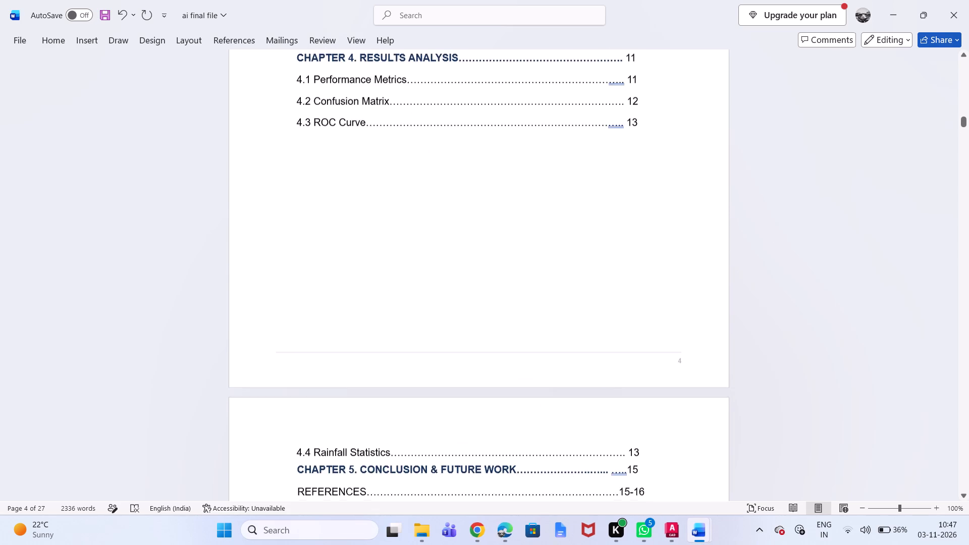
{"action": "scroll", "coordinate": [771, 232], "scroll_direction": "up", "scroll_amount": 3}
Try to pull the 4.4 Rainfall Statistics entry at the top of page 5 back onto page 4 by deleting the space before it.
{"action": "scroll", "coordinate": [771, 232], "scroll_direction": "down", "scroll_amount": 1}
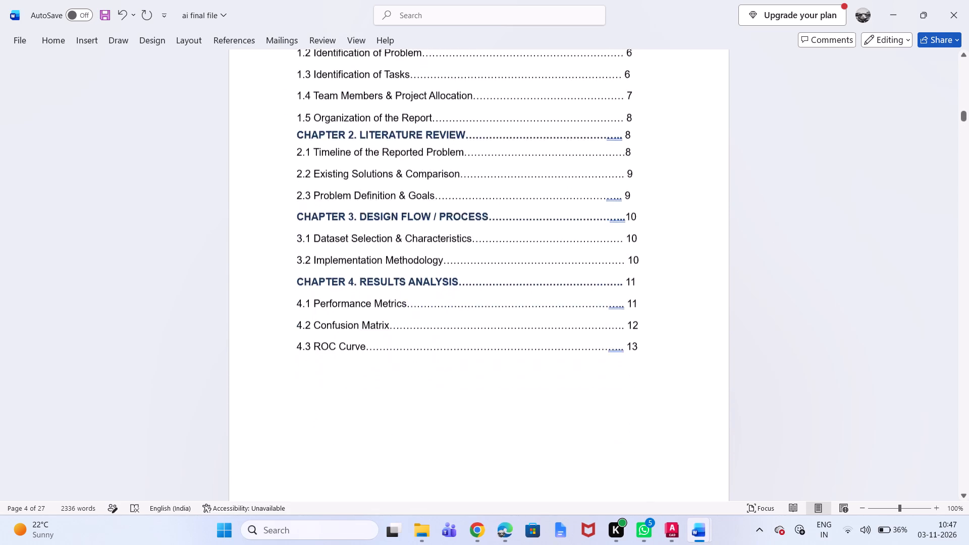
{"action": "scroll", "coordinate": [771, 232], "scroll_direction": "down", "scroll_amount": 4}
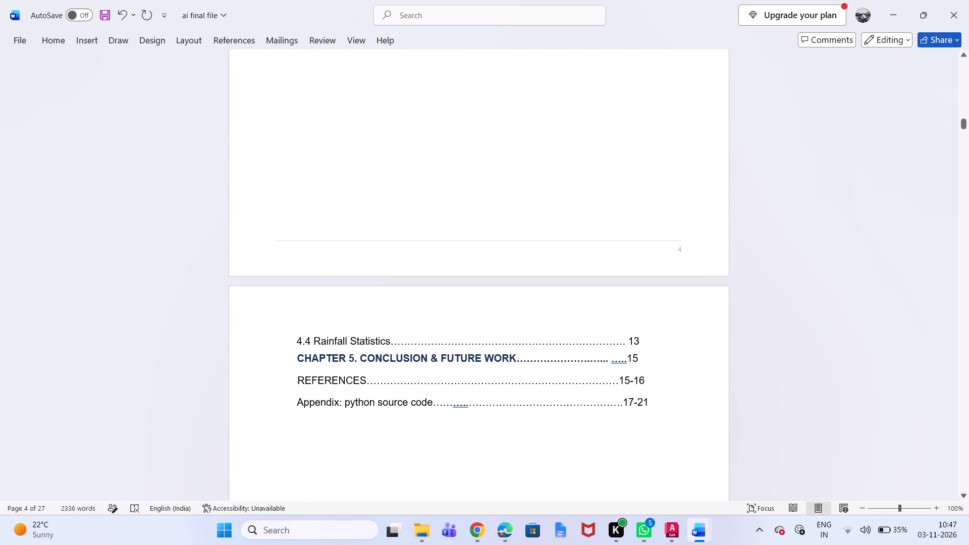
{"action": "left_click", "coordinate": [296, 335]}
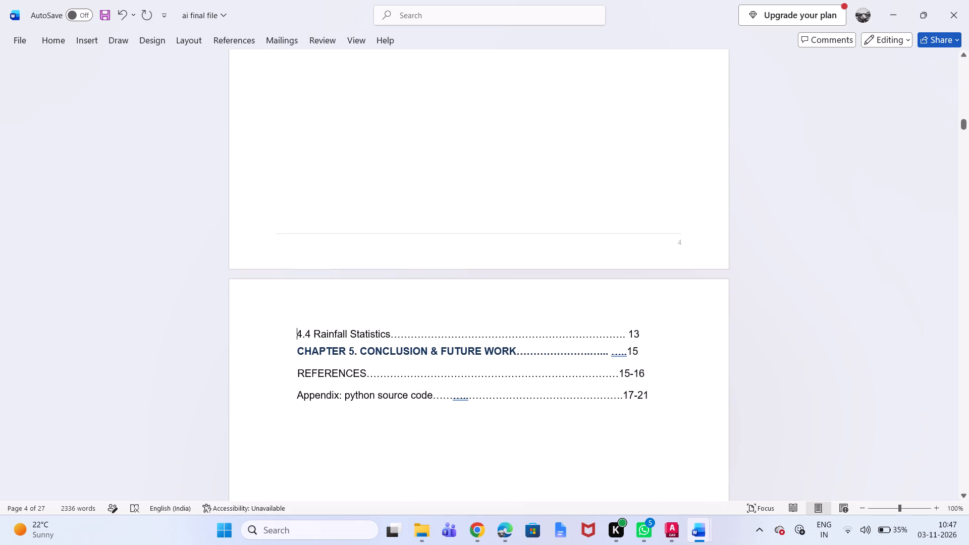
{"action": "key", "text": "BackSpace"}
{"action": "key", "text": "BackSpace"}
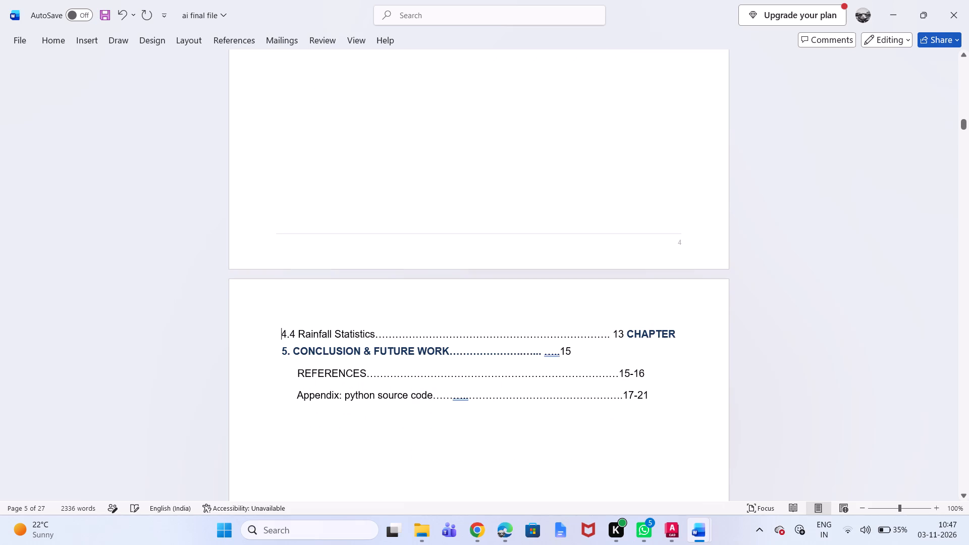
{"action": "key", "text": "BackSpace"}
{"action": "key", "text": "BackSpace"}
{"action": "key", "text": "BackSpace"}
{"action": "key", "text": "BackSpace"}
{"action": "key", "text": "BackSpace"}
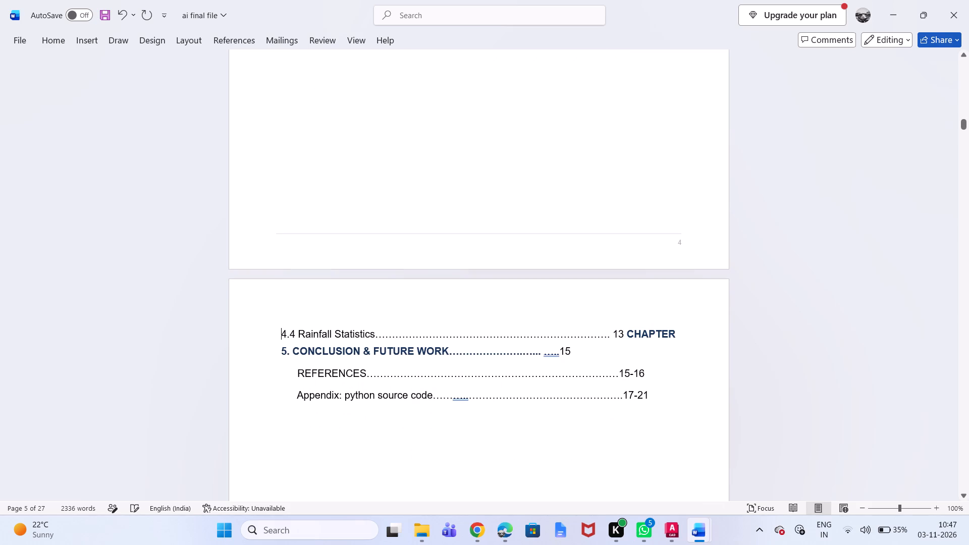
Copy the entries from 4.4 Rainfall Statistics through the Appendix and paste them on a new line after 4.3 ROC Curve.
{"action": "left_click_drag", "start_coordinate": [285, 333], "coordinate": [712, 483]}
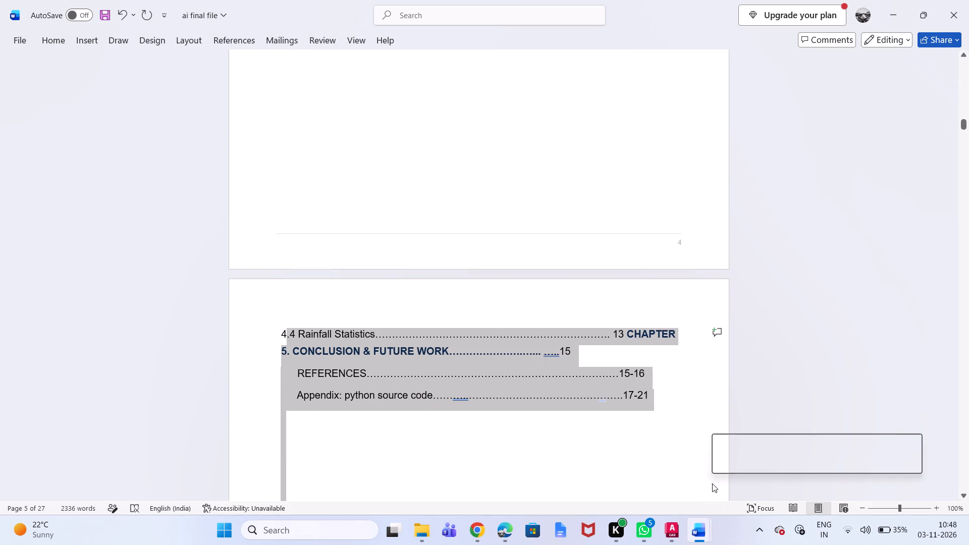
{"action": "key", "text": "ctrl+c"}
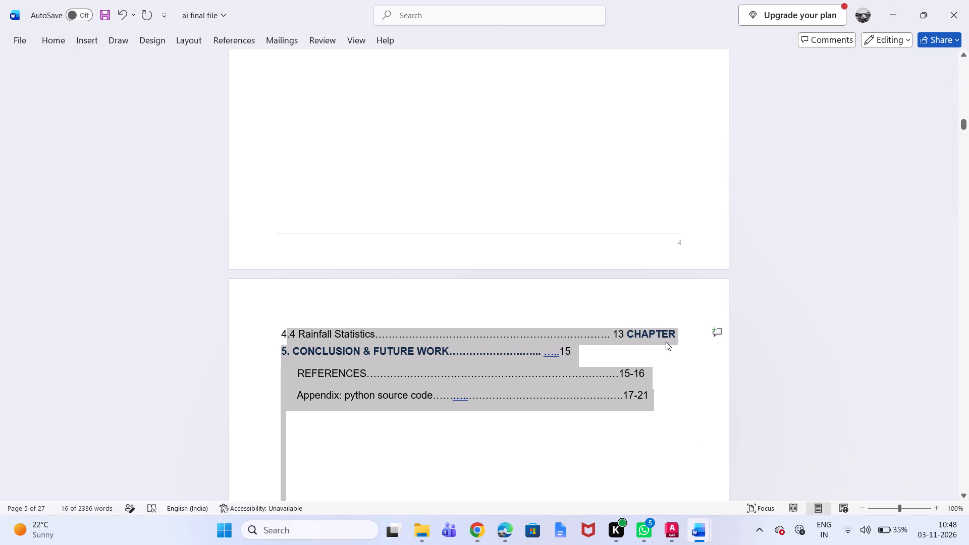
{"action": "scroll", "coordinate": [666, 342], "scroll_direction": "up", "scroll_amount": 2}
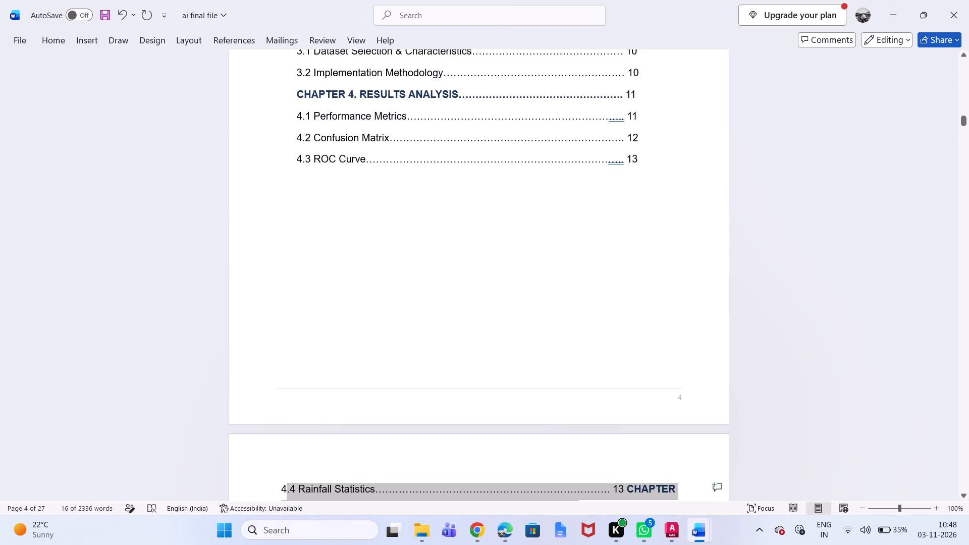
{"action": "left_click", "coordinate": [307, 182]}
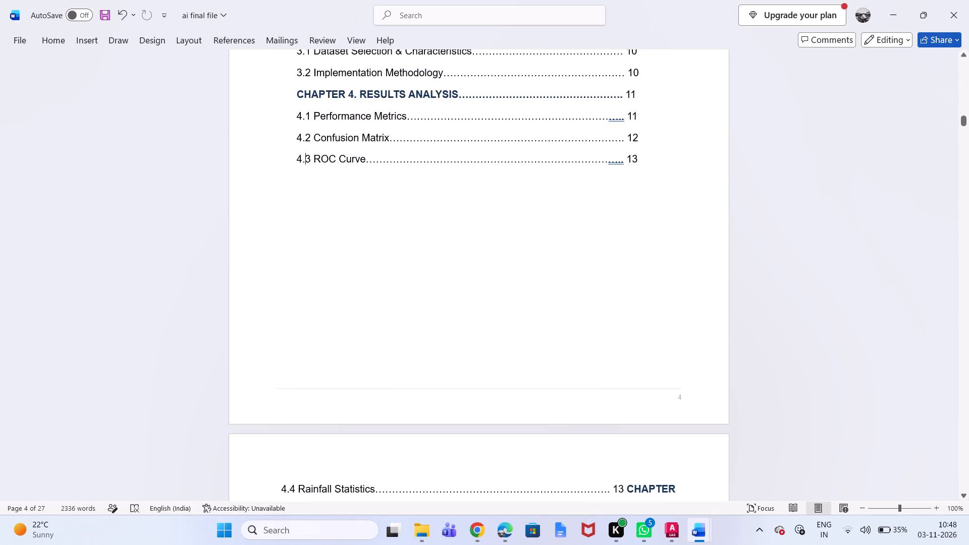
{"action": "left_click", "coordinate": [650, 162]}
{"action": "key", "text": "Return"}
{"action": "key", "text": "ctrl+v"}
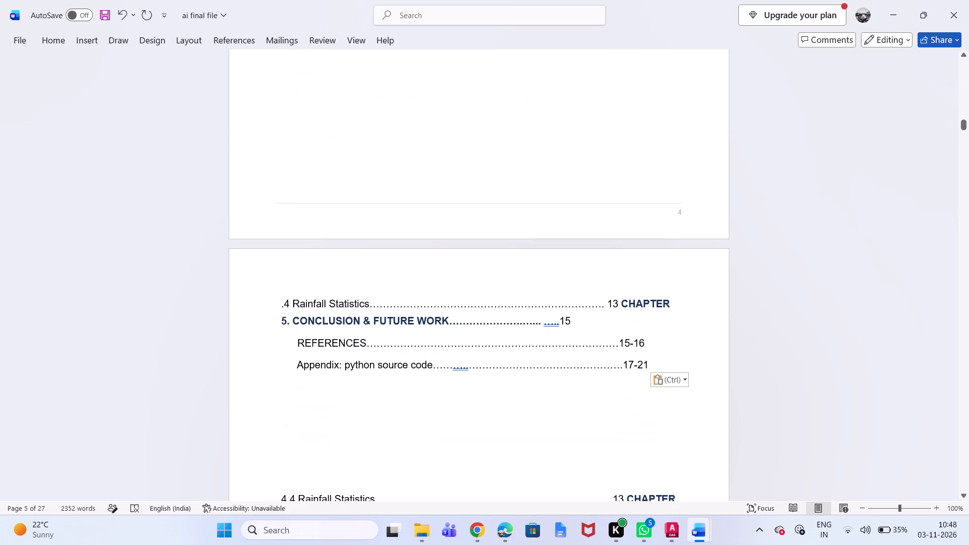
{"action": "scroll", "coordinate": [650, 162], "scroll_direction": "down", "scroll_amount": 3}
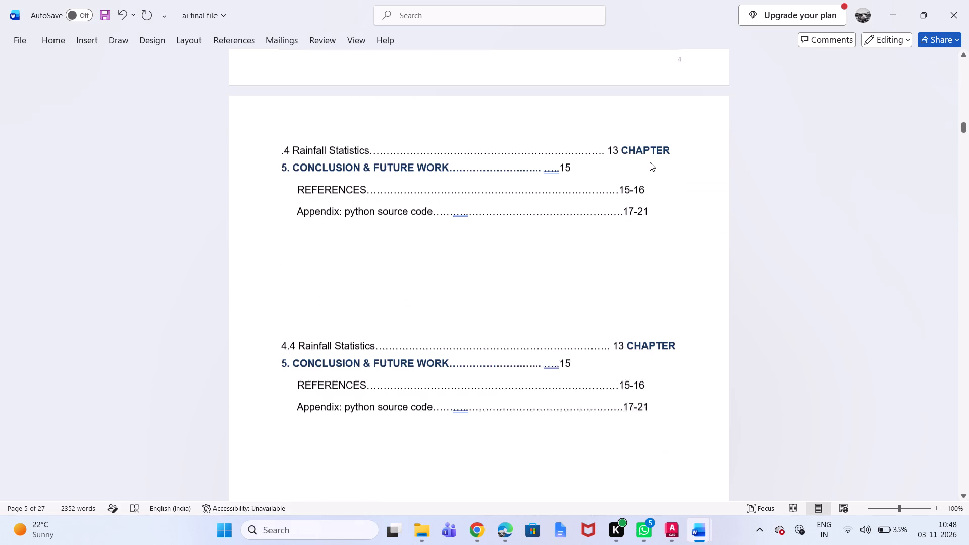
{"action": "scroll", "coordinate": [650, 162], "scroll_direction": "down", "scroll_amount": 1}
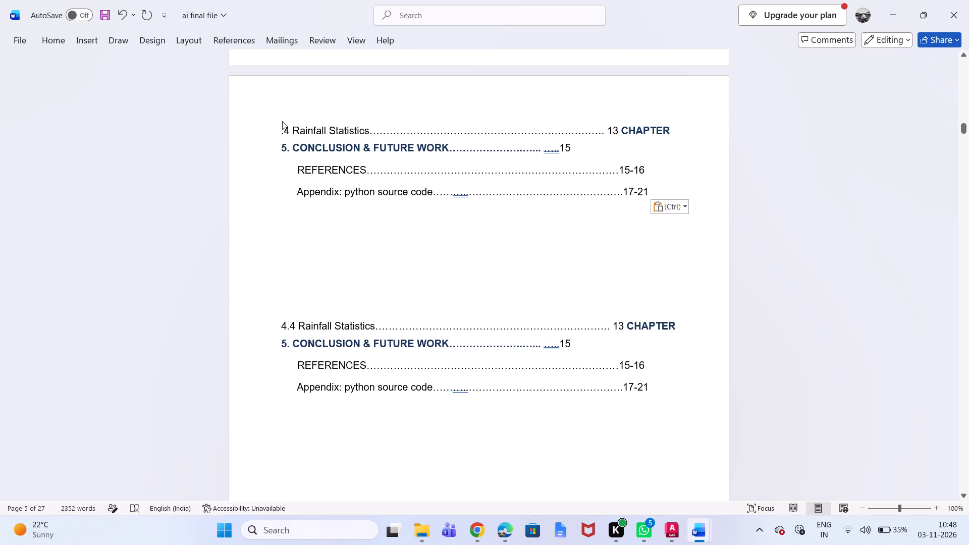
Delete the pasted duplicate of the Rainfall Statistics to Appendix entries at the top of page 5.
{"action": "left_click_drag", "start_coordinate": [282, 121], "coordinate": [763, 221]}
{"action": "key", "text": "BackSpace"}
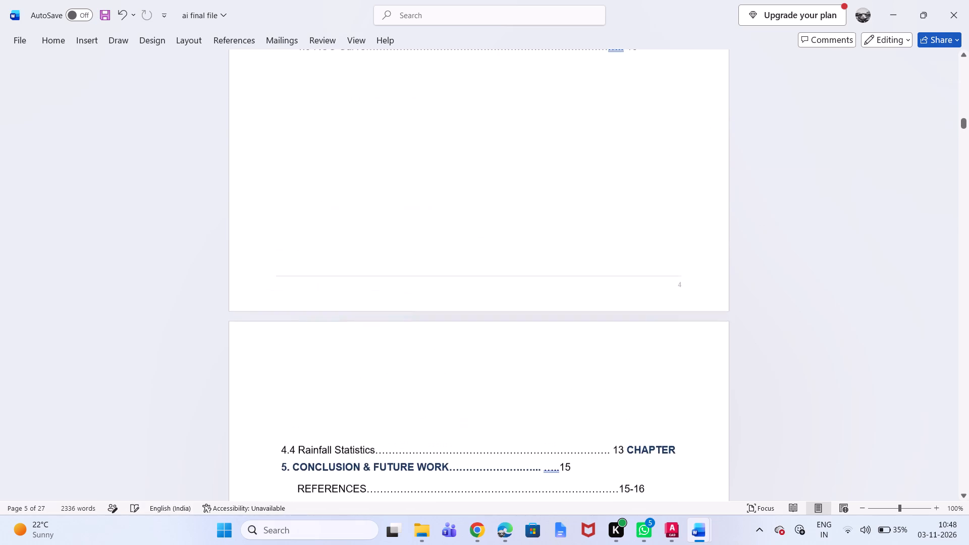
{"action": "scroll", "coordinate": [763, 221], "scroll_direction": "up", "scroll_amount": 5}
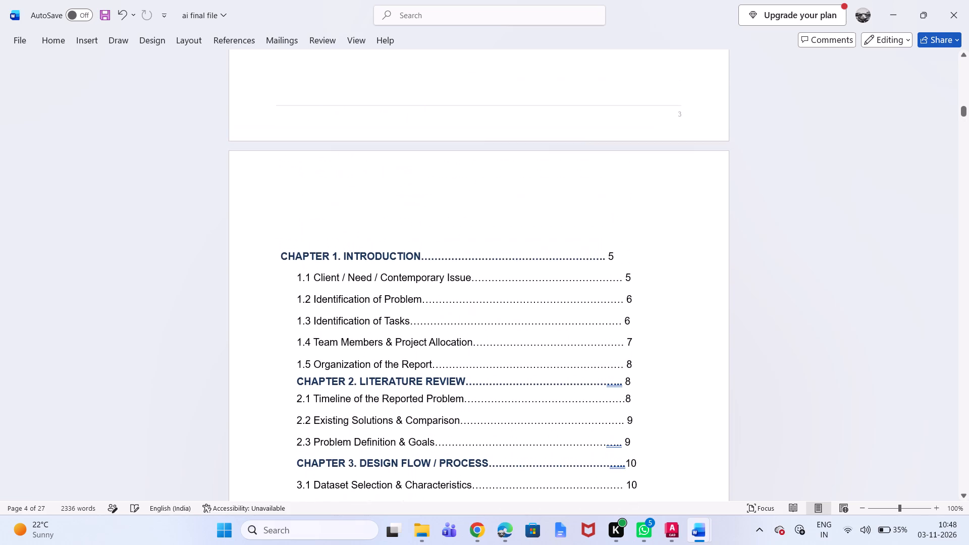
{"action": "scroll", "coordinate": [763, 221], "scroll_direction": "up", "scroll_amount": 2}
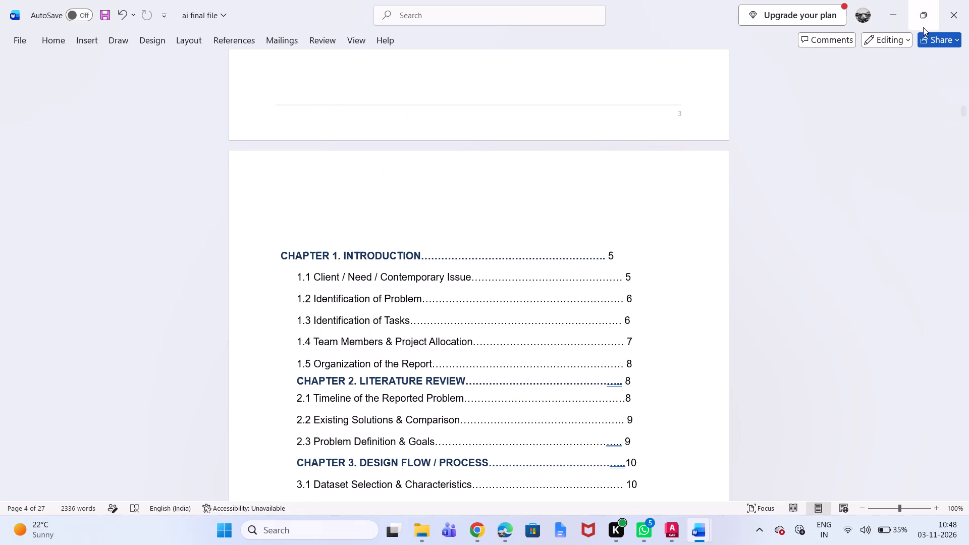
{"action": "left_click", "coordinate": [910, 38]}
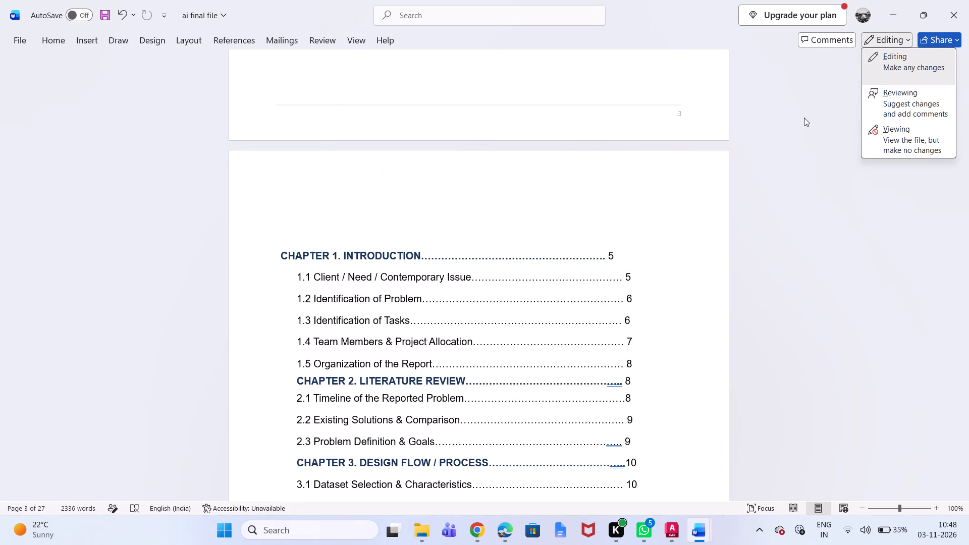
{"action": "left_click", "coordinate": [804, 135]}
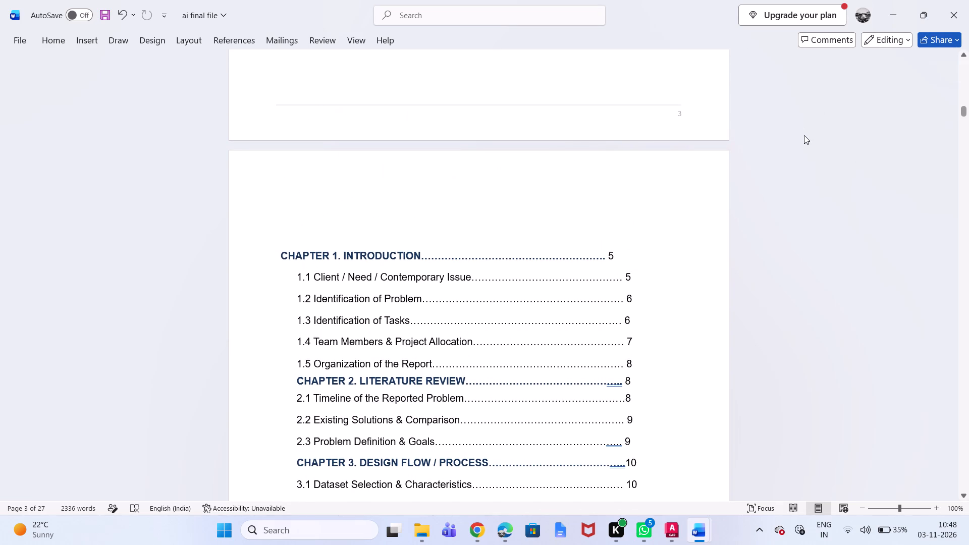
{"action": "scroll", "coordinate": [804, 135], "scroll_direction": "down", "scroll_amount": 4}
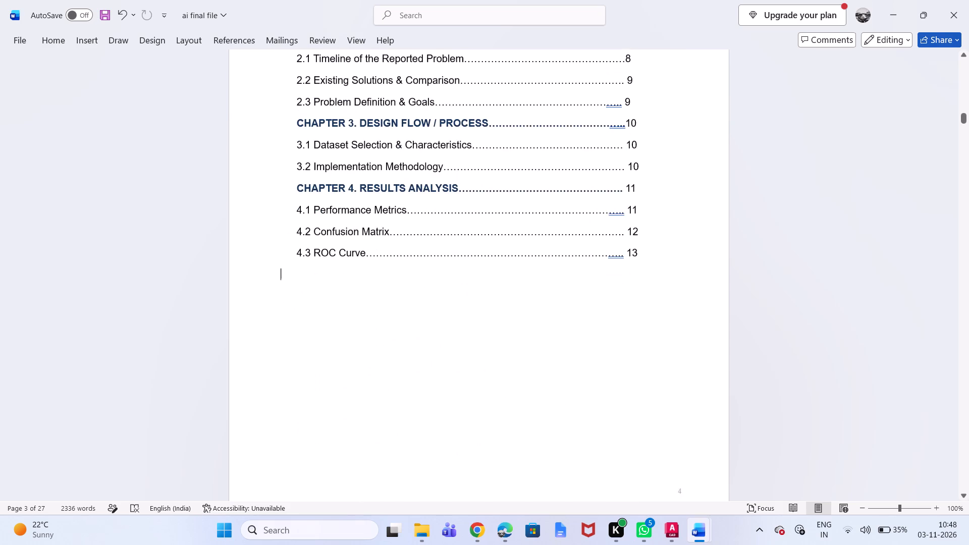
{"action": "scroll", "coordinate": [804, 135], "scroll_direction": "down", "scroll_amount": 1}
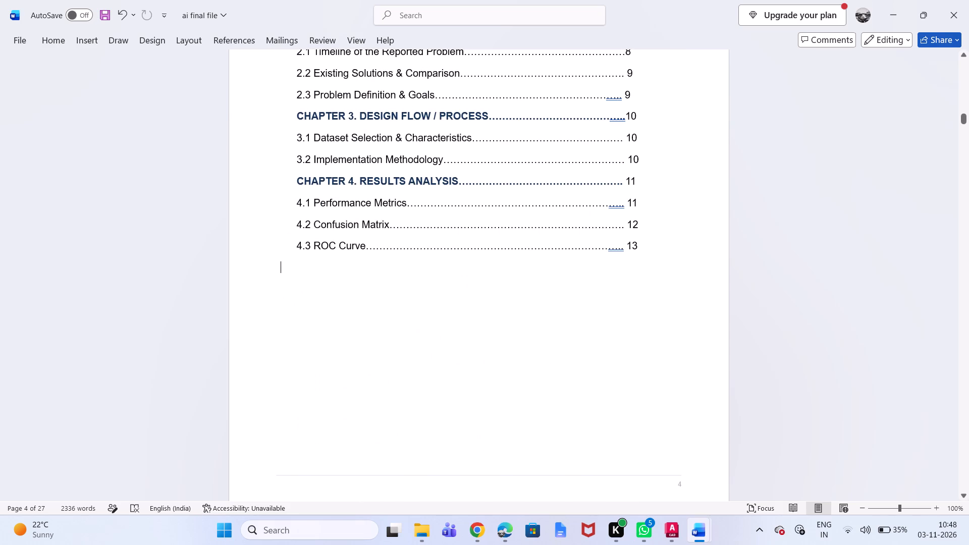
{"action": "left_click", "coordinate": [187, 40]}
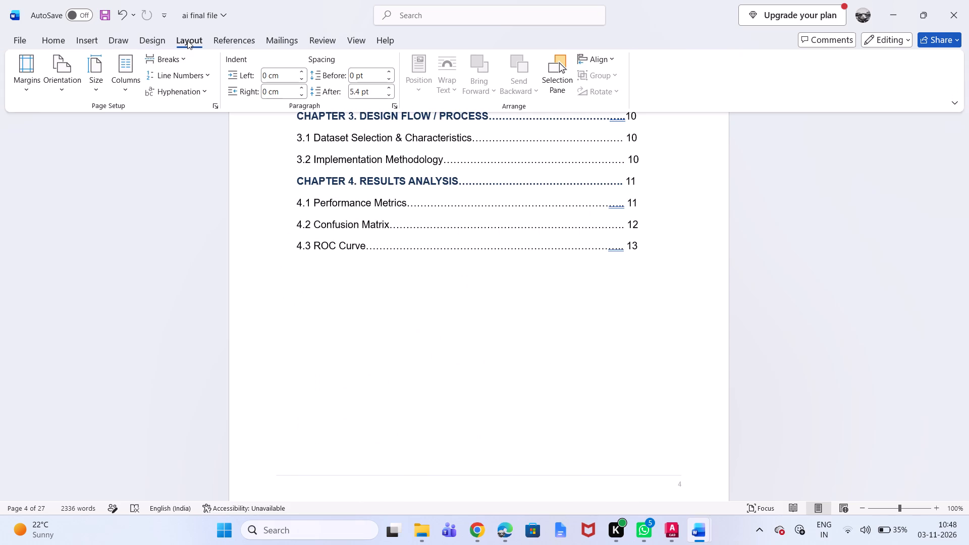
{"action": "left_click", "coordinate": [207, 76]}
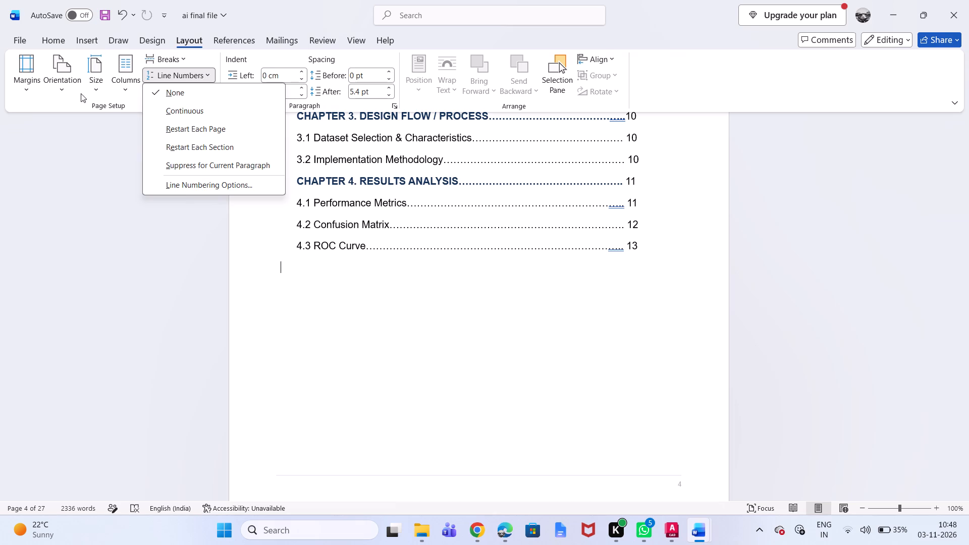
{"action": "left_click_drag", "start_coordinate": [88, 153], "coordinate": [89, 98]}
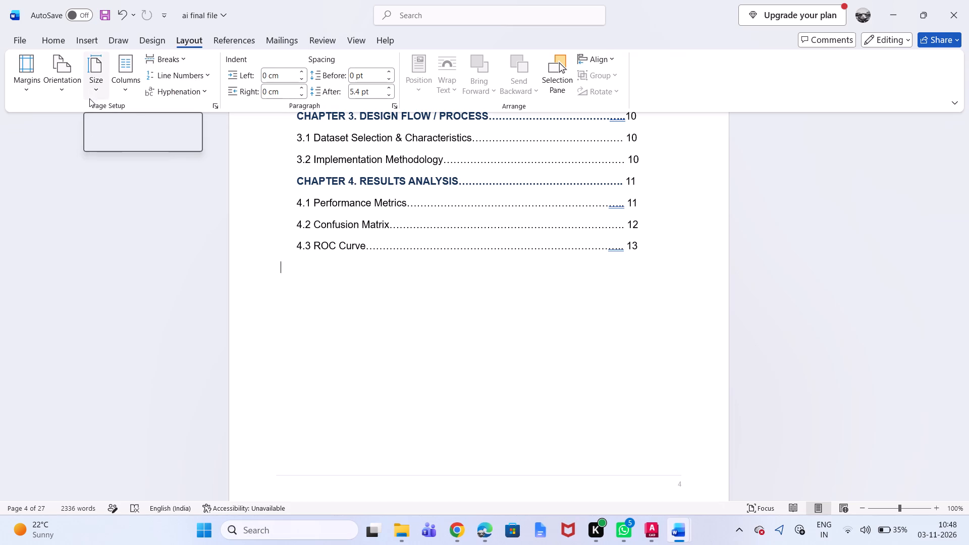
Set the document's paper size to A4.
{"action": "left_click", "coordinate": [117, 133]}
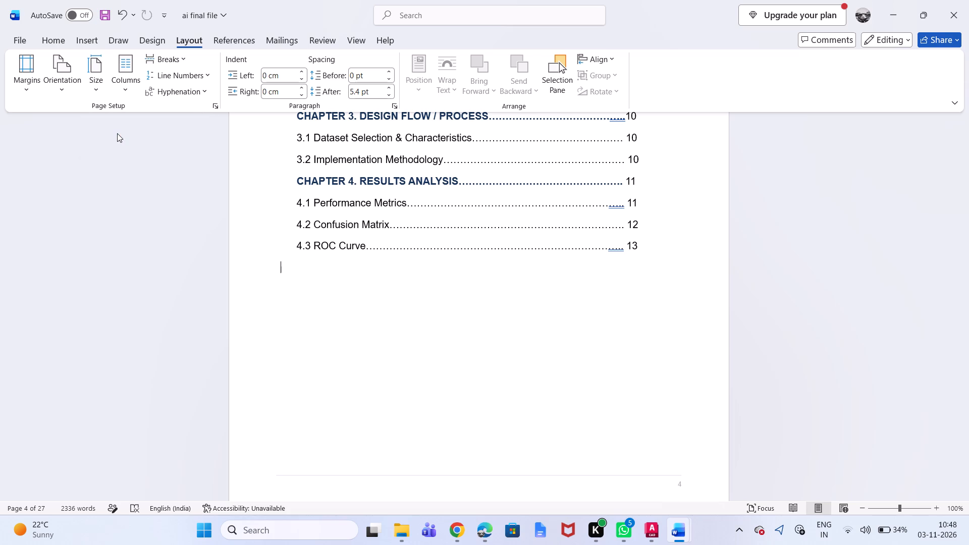
{"action": "left_click", "coordinate": [97, 90]}
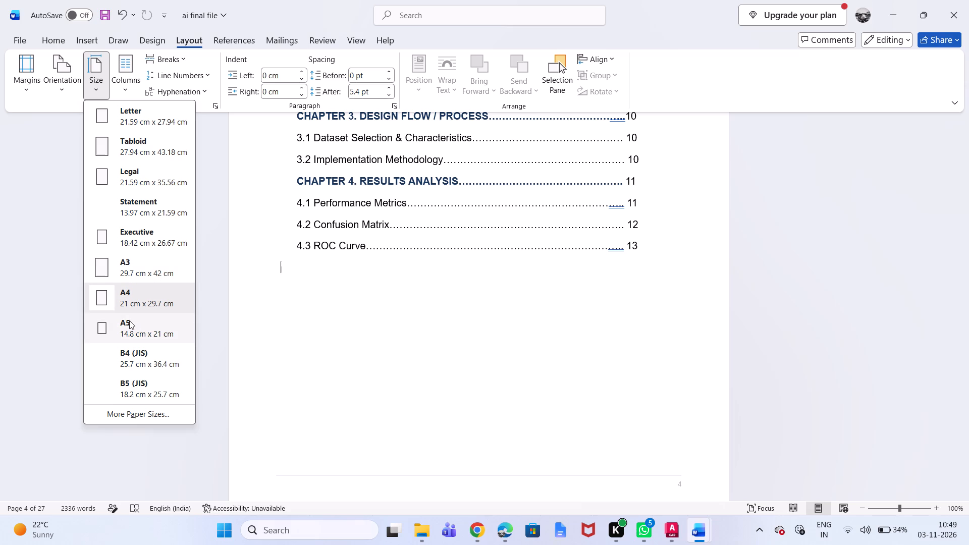
{"action": "left_click", "coordinate": [132, 302]}
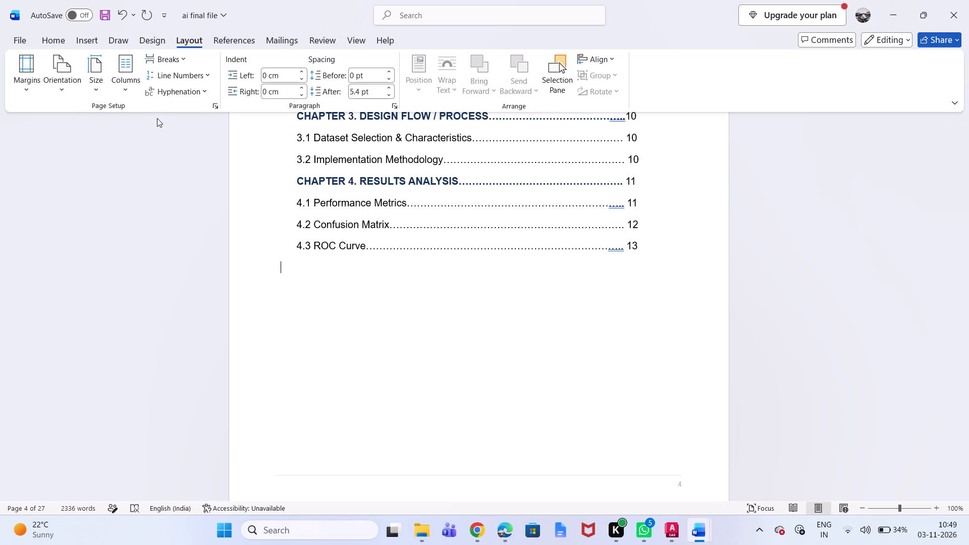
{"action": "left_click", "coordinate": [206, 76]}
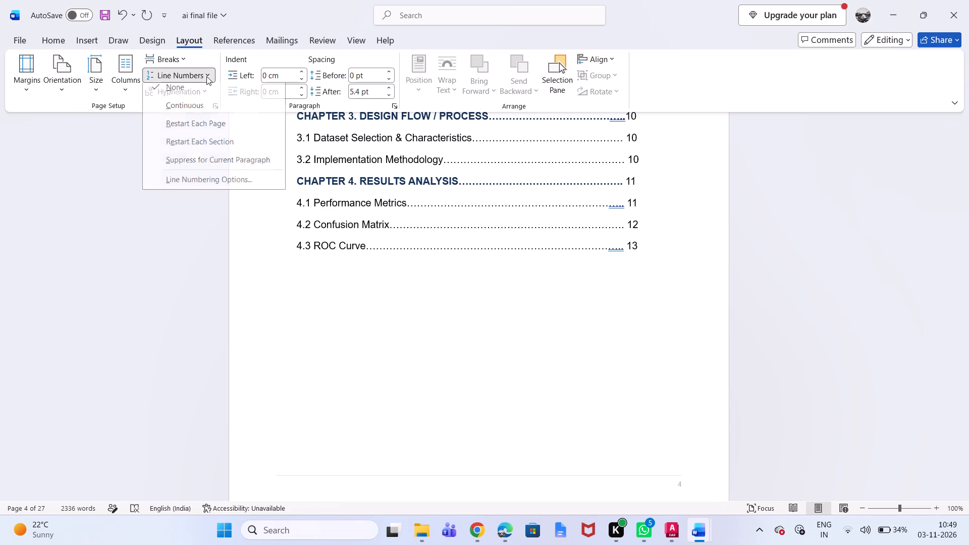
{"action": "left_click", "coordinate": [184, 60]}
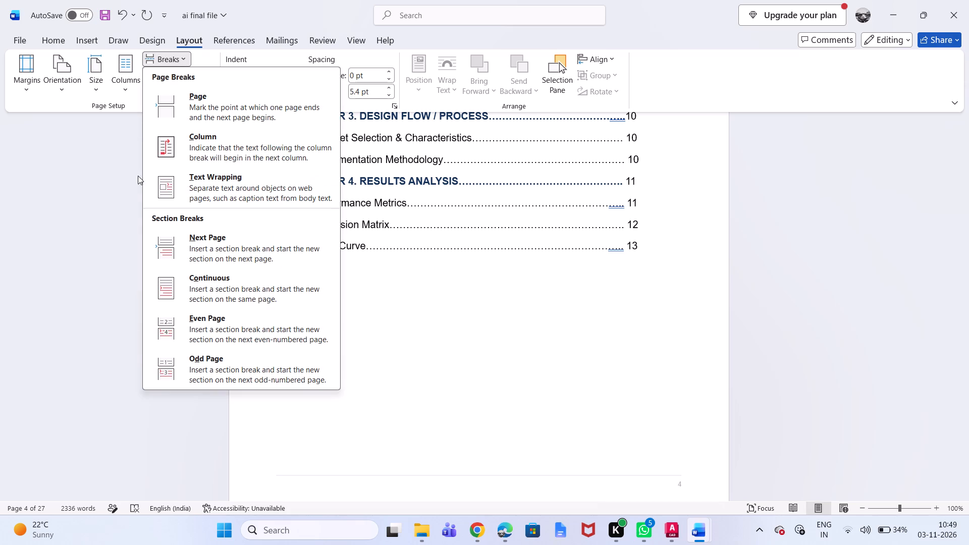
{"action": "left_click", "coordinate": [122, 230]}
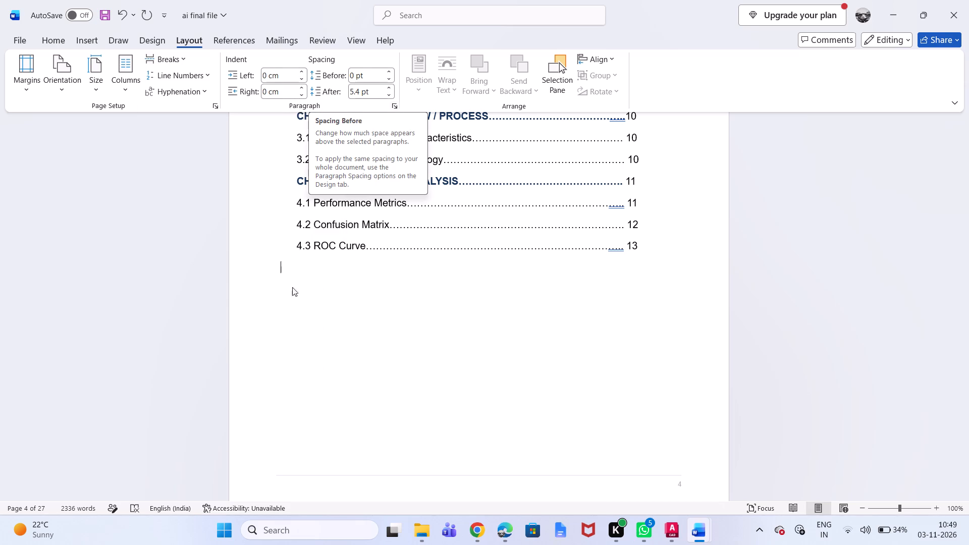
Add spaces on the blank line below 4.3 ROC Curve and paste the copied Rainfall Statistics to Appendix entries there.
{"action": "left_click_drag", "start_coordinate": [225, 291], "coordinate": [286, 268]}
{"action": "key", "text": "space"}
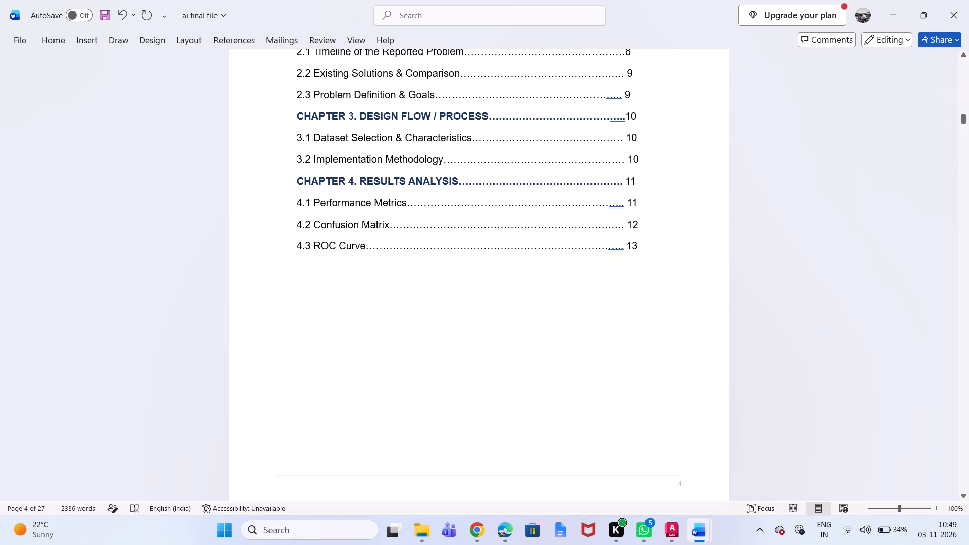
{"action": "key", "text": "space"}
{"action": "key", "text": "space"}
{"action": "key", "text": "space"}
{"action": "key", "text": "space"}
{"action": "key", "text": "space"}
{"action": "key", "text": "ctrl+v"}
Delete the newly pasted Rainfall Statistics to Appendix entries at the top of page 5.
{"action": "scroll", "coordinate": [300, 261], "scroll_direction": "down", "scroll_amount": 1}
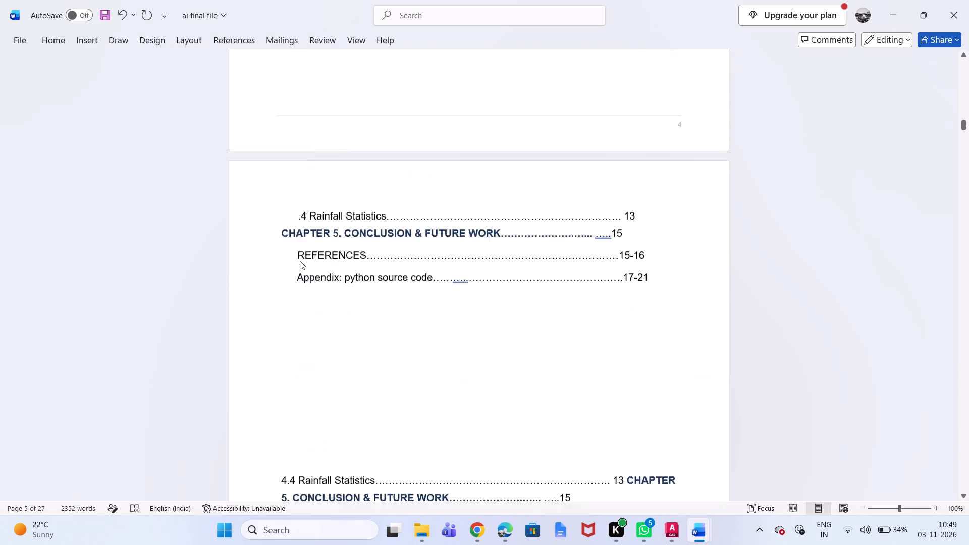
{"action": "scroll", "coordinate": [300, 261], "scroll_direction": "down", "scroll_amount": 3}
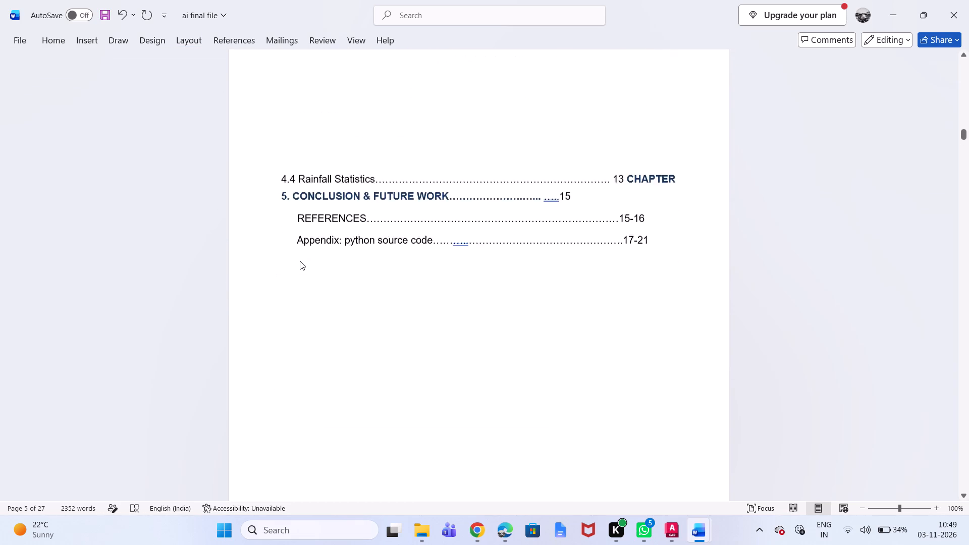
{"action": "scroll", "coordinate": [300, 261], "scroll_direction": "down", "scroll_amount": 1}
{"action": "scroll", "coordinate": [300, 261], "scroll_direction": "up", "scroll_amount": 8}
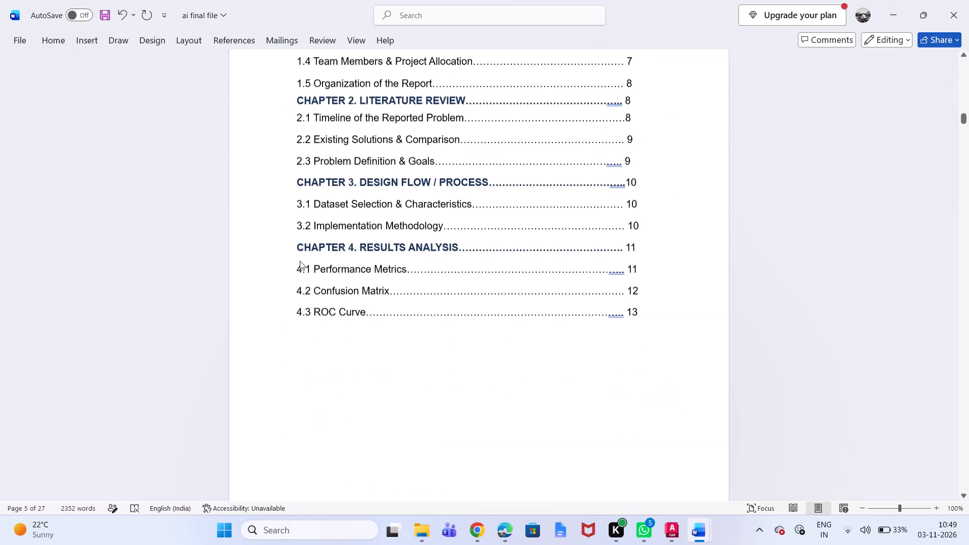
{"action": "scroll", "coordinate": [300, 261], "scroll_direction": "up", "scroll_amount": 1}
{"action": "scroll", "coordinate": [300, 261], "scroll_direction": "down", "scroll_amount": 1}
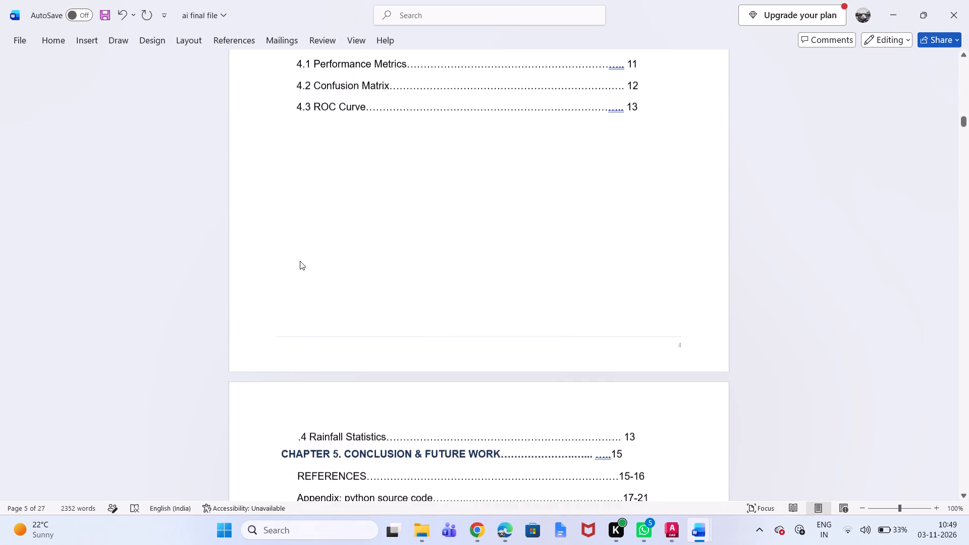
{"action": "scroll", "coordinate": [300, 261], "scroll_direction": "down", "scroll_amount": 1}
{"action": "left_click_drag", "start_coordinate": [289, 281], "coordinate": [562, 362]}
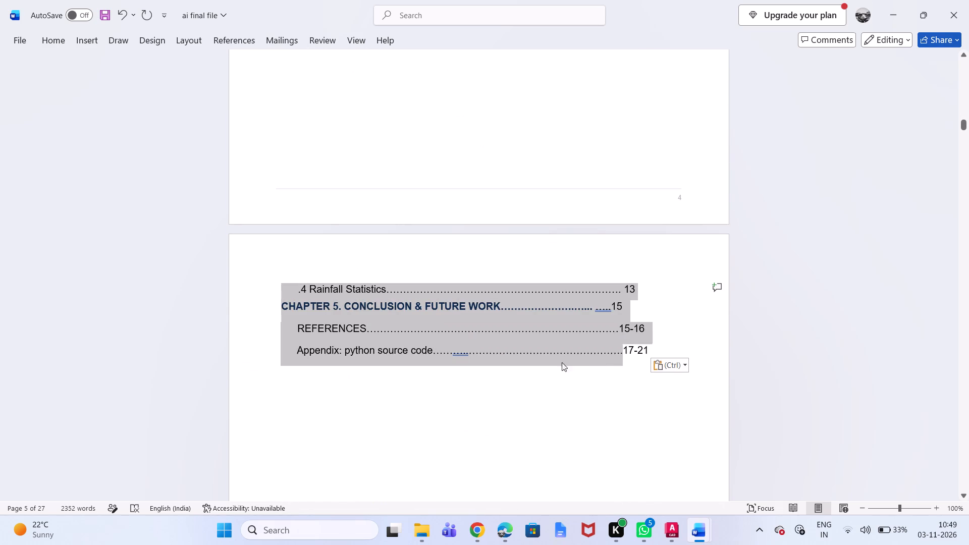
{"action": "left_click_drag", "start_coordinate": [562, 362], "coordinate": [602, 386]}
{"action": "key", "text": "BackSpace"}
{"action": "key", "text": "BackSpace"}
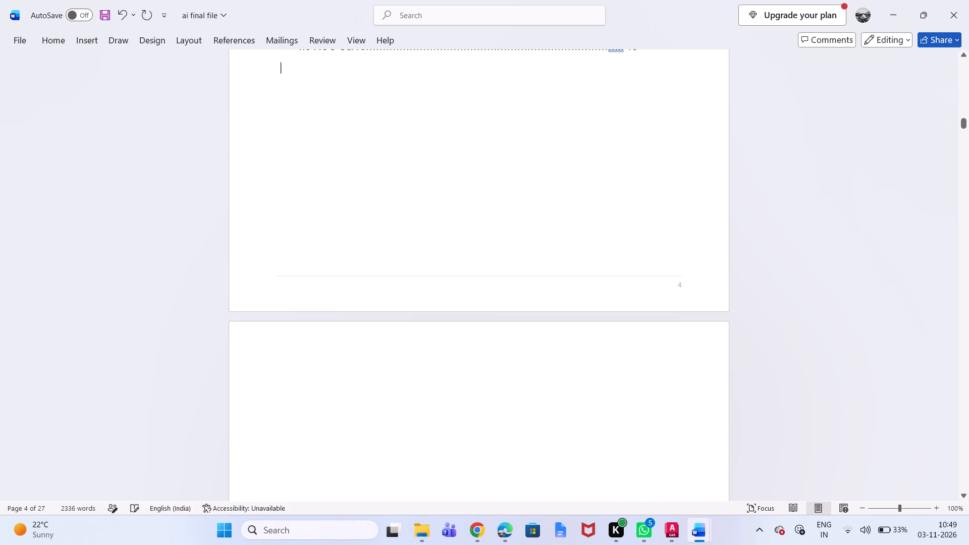
Remove the blank lines above the remaining 4.4 Rainfall Statistics entry so it starts at the top of page 5.
{"action": "left_click", "coordinate": [512, 484]}
{"action": "key", "text": "BackSpace"}
{"action": "key", "text": "BackSpace"}
{"action": "key", "text": "BackSpace"}
{"action": "key", "text": "BackSpace"}
{"action": "key", "text": "BackSpace"}
{"action": "key", "text": "BackSpace"}
{"action": "key", "text": "BackSpace"}
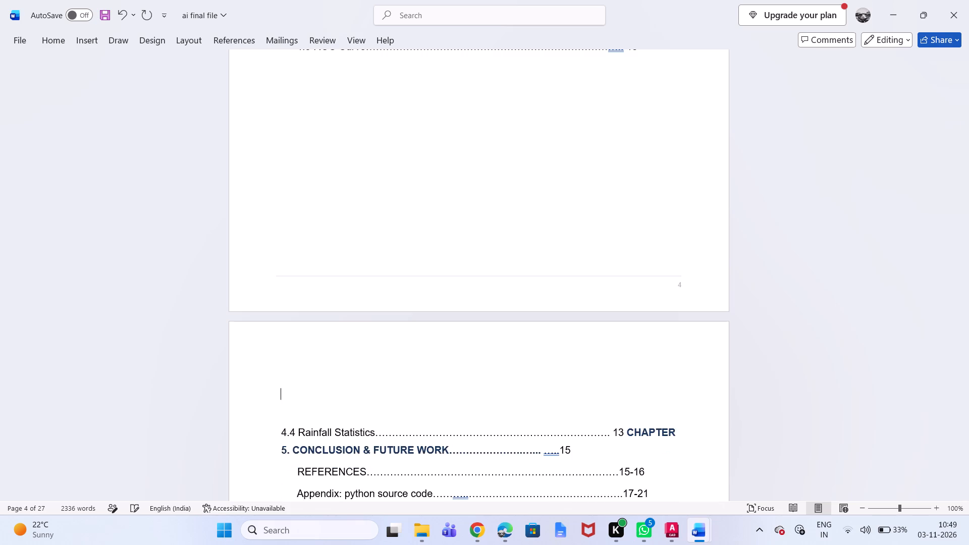
{"action": "key", "text": "BackSpace"}
{"action": "key", "text": "BackSpace"}
{"action": "scroll", "coordinate": [512, 484], "scroll_direction": "right", "scroll_amount": 1}
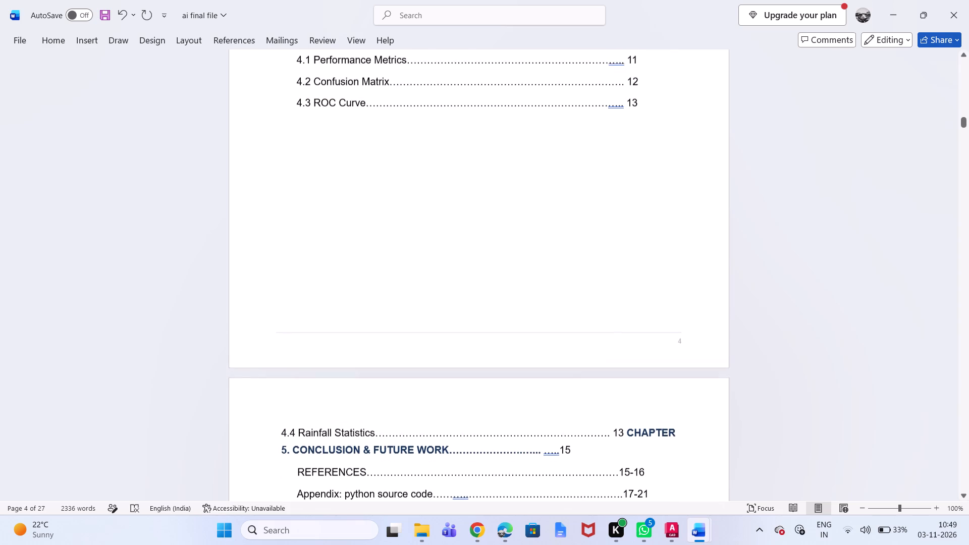
{"action": "scroll", "coordinate": [512, 484], "scroll_direction": "right", "scroll_amount": 1}
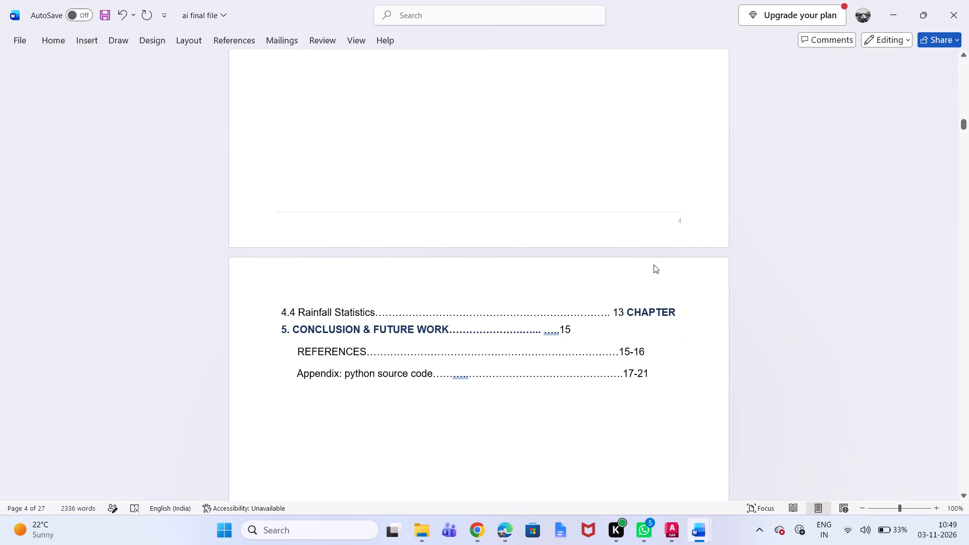
Move the CHAPTER 5. CONCLUSION & FUTURE WORK entry onto its own line below the Rainfall Statistics entry, keeping page number 13.
{"action": "left_click", "coordinate": [625, 310]}
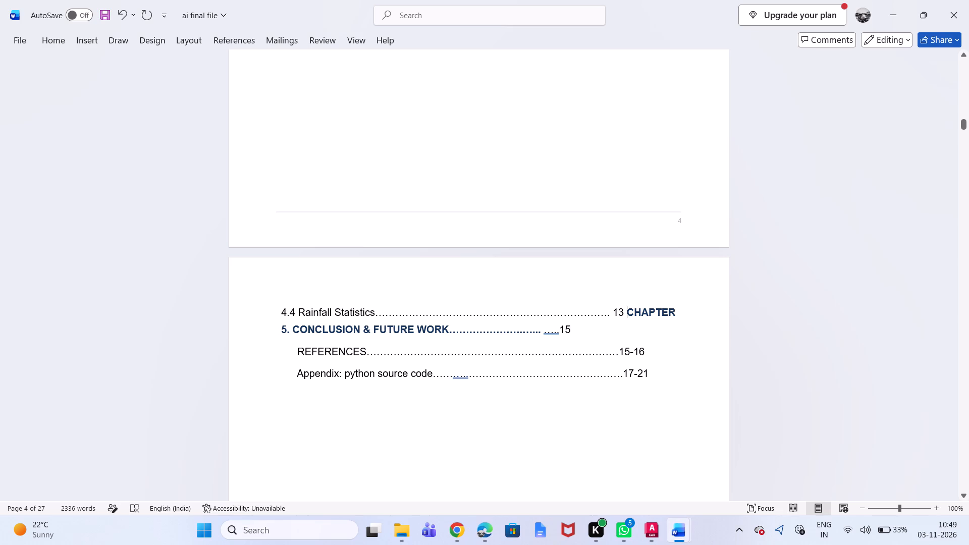
{"action": "key", "text": "BackSpace"}
{"action": "key", "text": "BackSpace"}
{"action": "key", "text": "3"}
{"action": "key", "text": "Return"}
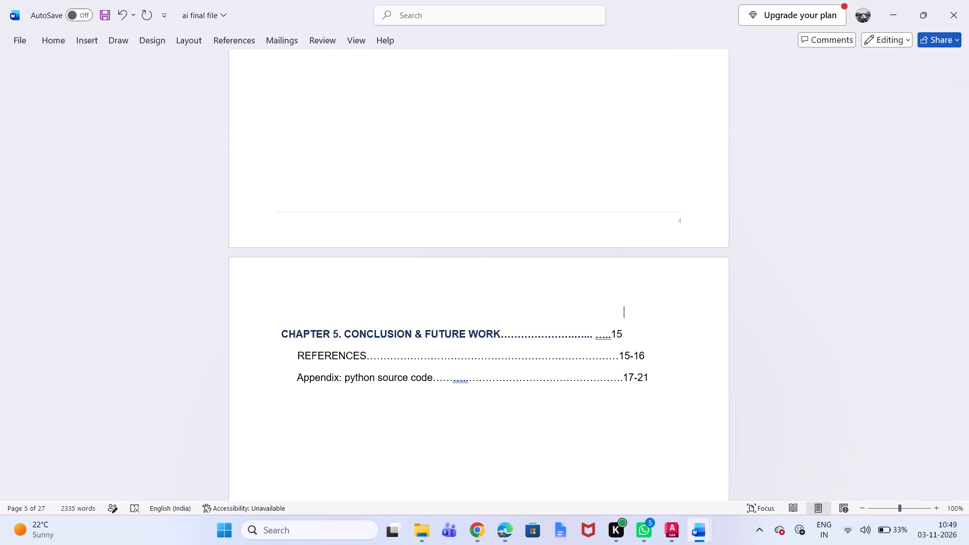
Remove the blank lines above the TABLE OF CONTENTS heading on page 6 so it starts at the top of the page.
{"action": "scroll", "coordinate": [625, 310], "scroll_direction": "up", "scroll_amount": 4}
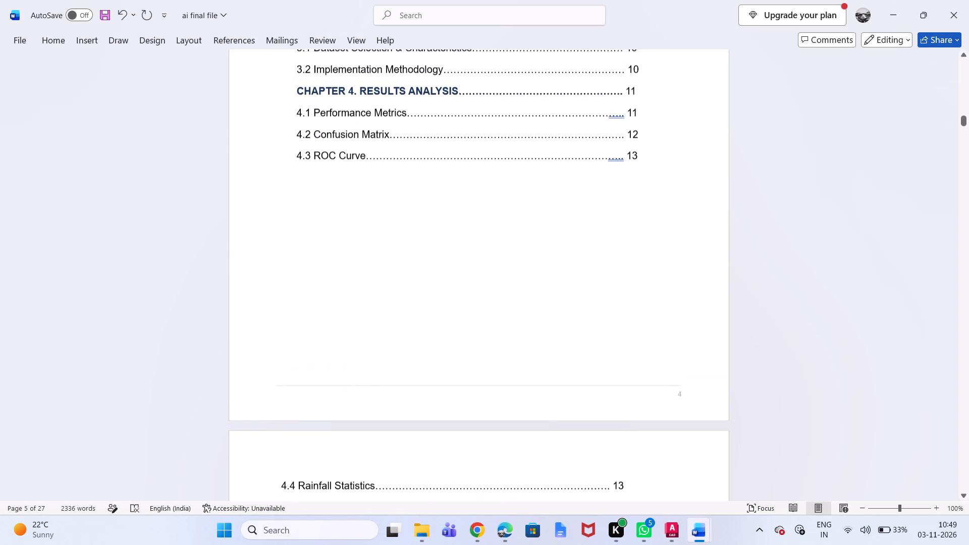
{"action": "scroll", "coordinate": [625, 310], "scroll_direction": "up", "scroll_amount": 3}
{"action": "scroll", "coordinate": [625, 310], "scroll_direction": "down", "scroll_amount": 3}
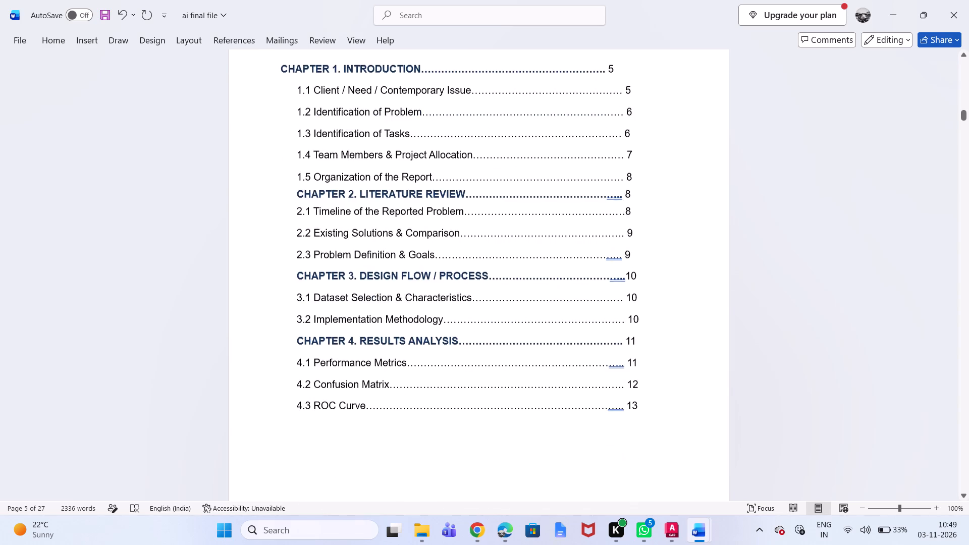
{"action": "scroll", "coordinate": [625, 310], "scroll_direction": "down", "scroll_amount": 4}
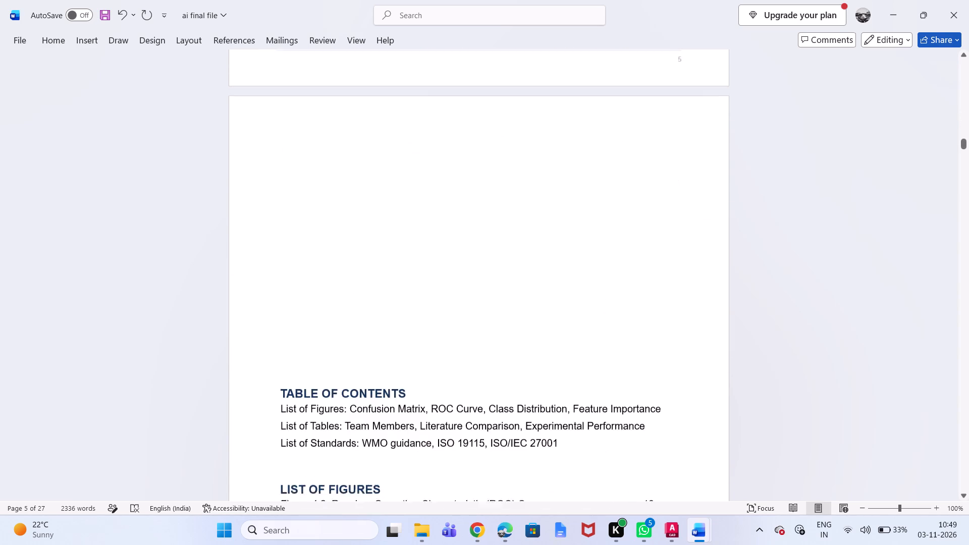
{"action": "scroll", "coordinate": [625, 310], "scroll_direction": "down", "scroll_amount": 2}
{"action": "left_click", "coordinate": [392, 194]}
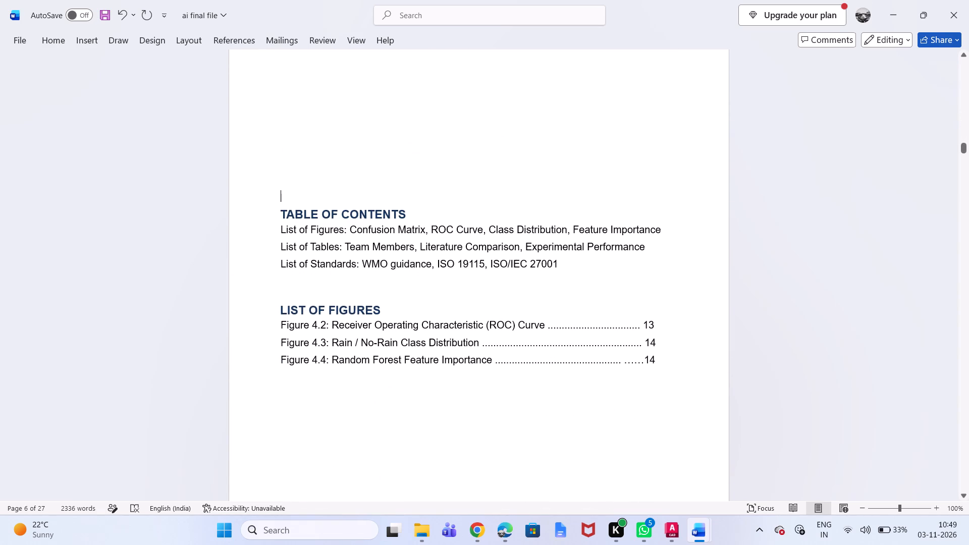
{"action": "key", "text": "BackSpace"}
{"action": "key", "text": "BackSpace"}
{"action": "key", "text": "BackSpace"}
{"action": "key", "text": "BackSpace"}
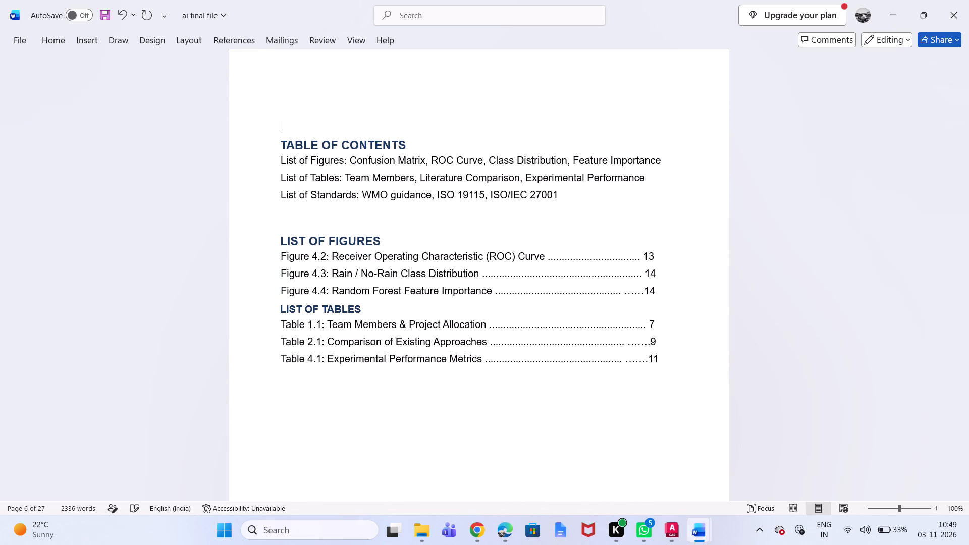
{"action": "key", "text": "BackSpace"}
{"action": "key", "text": "BackSpace"}
{"action": "key", "text": "BackSpace"}
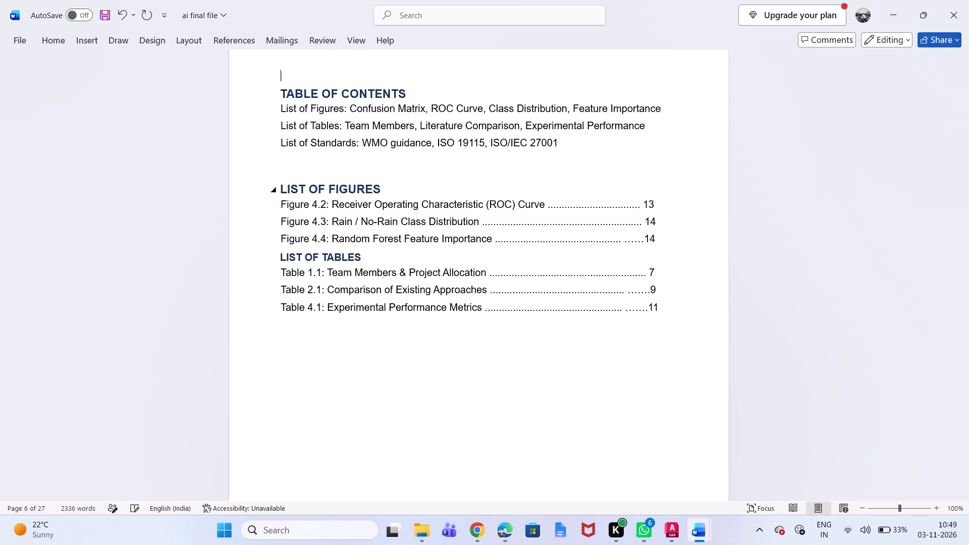
{"action": "scroll", "coordinate": [392, 194], "scroll_direction": "up", "scroll_amount": 2}
{"action": "key", "text": "BackSpace"}
{"action": "key", "text": "BackSpace"}
{"action": "key", "text": "BackSpace"}
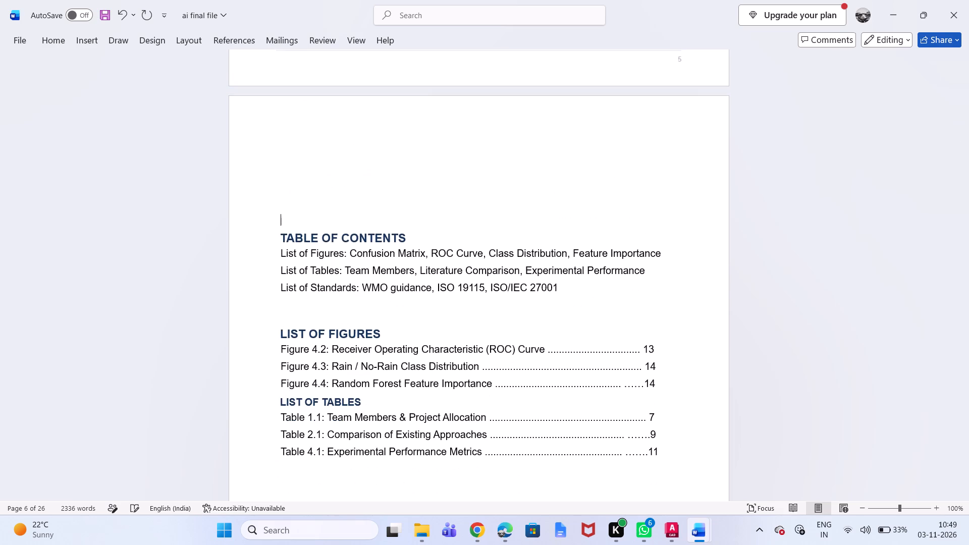
{"action": "key", "text": "BackSpace"}
{"action": "key", "text": "BackSpace"}
{"action": "key", "text": "BackSpace"}
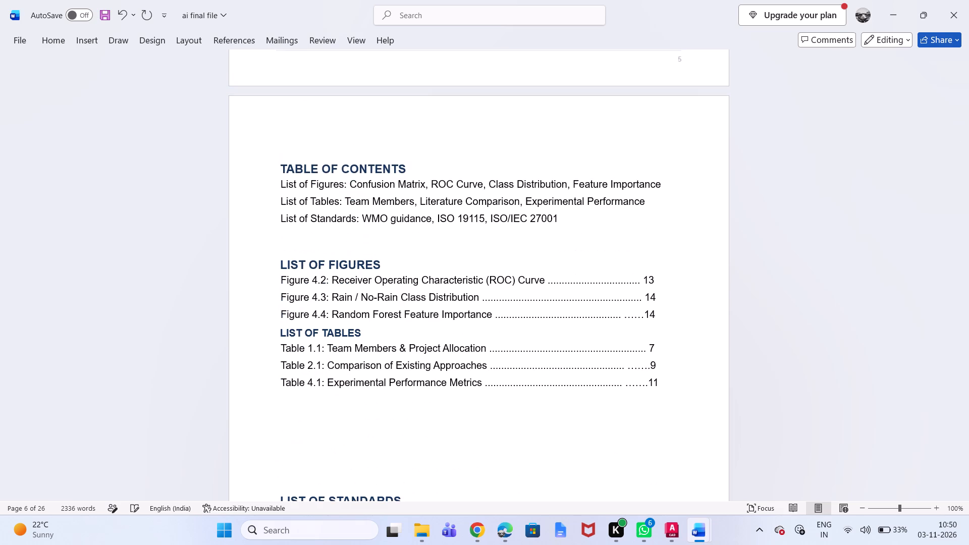
Delete the TABLE OF CONTENTS heading on page 6 with its three summary lines and the blank lines above LIST OF FIGURES.
{"action": "left_click_drag", "start_coordinate": [275, 162], "coordinate": [605, 235]}
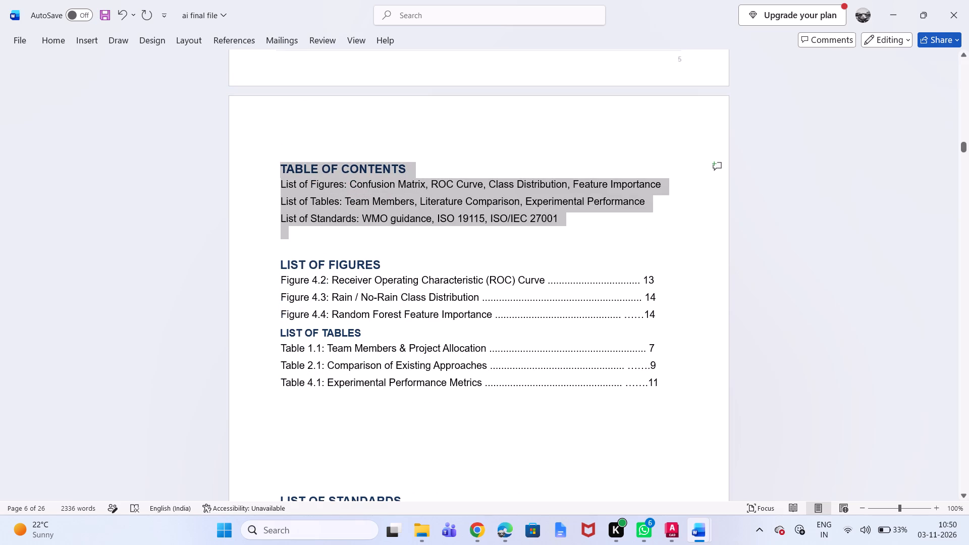
{"action": "left_click_drag", "start_coordinate": [605, 235], "coordinate": [607, 239]}
{"action": "key", "text": "BackSpace"}
{"action": "key", "text": "BackSpace"}
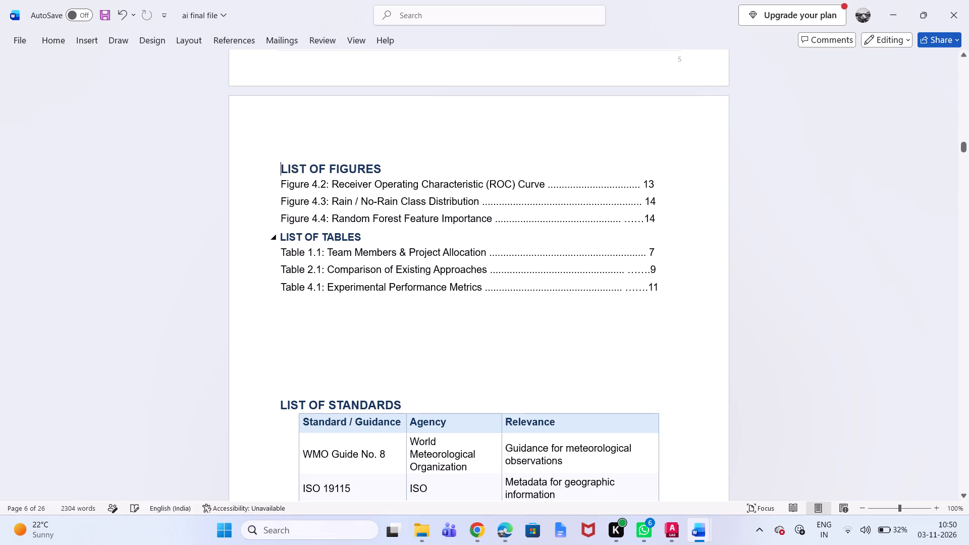
Insert blank lines between the List of Tables entries and LIST OF STANDARDS to push the standards heading and table onto the next page.
{"action": "left_click", "coordinate": [458, 340]}
{"action": "scroll", "coordinate": [458, 340], "scroll_direction": "down", "scroll_amount": 3}
{"action": "key", "text": "Return"}
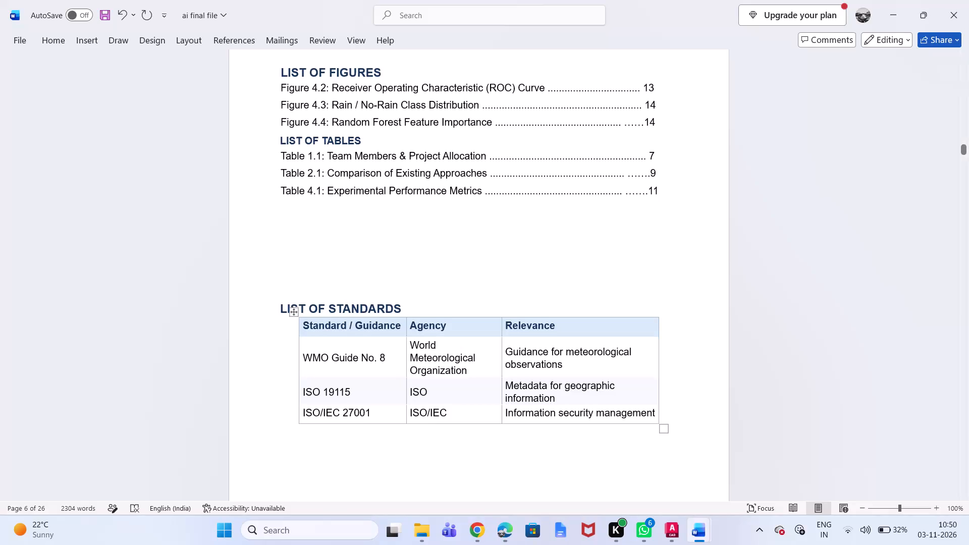
{"action": "key", "text": "Return"}
{"action": "key", "text": "Return"}
{"action": "key", "text": "Return"}
{"action": "key", "text": "Return"}
{"action": "key", "text": "Return"}
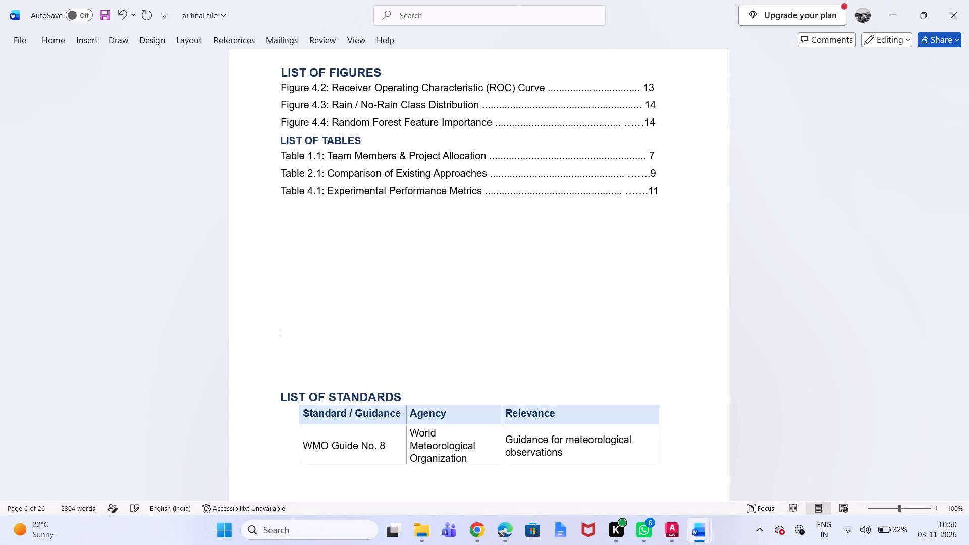
{"action": "key", "text": "Return"}
{"action": "key", "text": "Return"}
{"action": "key", "text": "Return"}
{"action": "key", "text": "Return"}
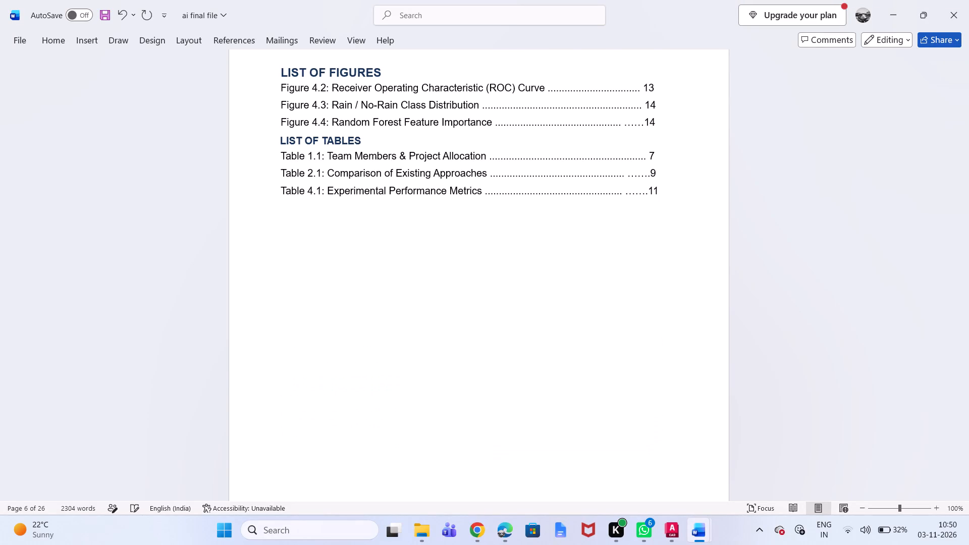
Insert a blank line between the LIST OF STANDARDS heading and its table on page 7.
{"action": "scroll", "coordinate": [458, 340], "scroll_direction": "down", "scroll_amount": 5}
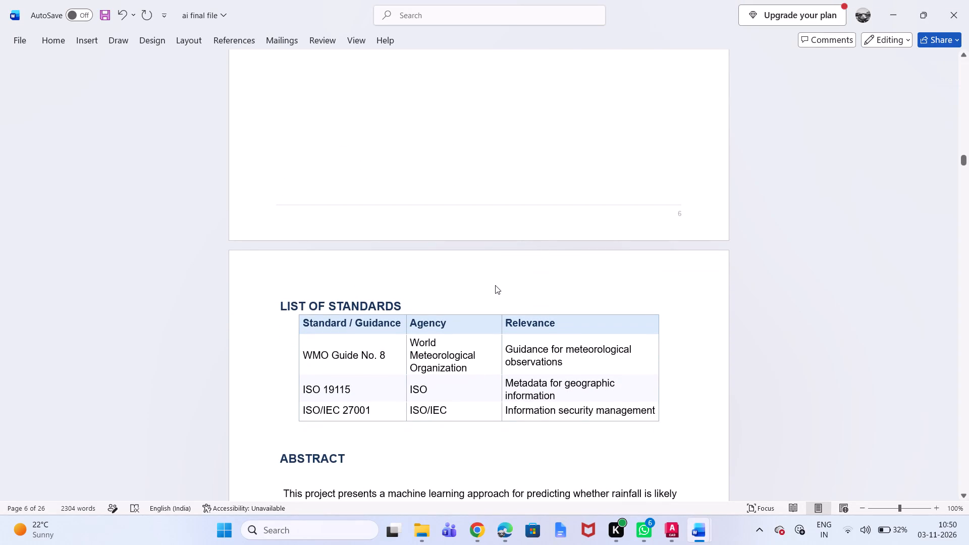
{"action": "left_click", "coordinate": [495, 285]}
{"action": "key", "text": "Return"}
{"action": "key", "text": "Return"}
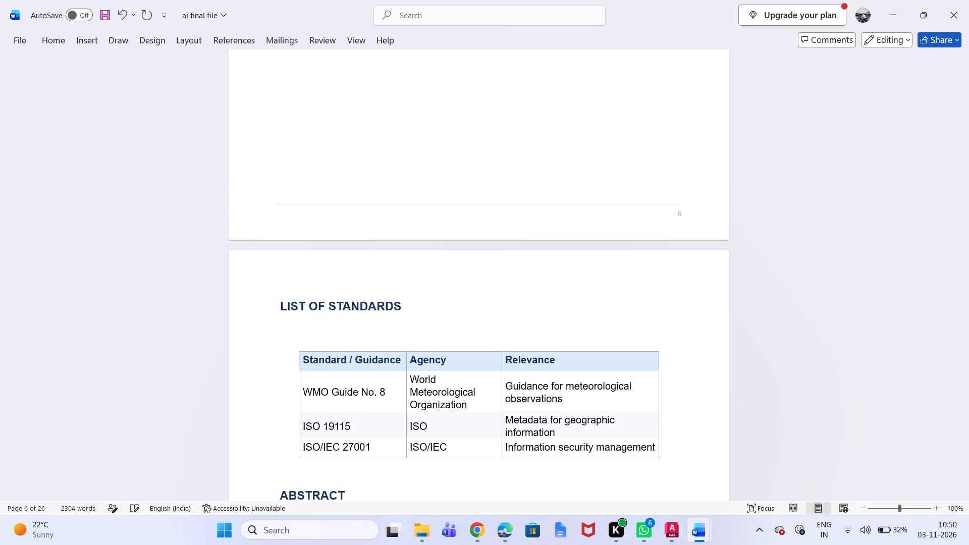
{"action": "key", "text": "BackSpace"}
{"action": "key", "text": "BackSpace"}
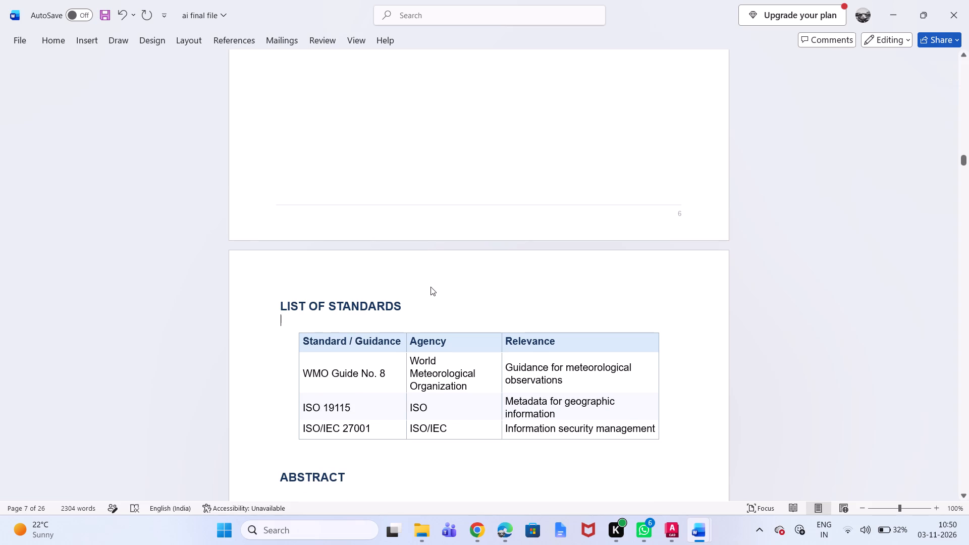
{"action": "left_click", "coordinate": [430, 287]}
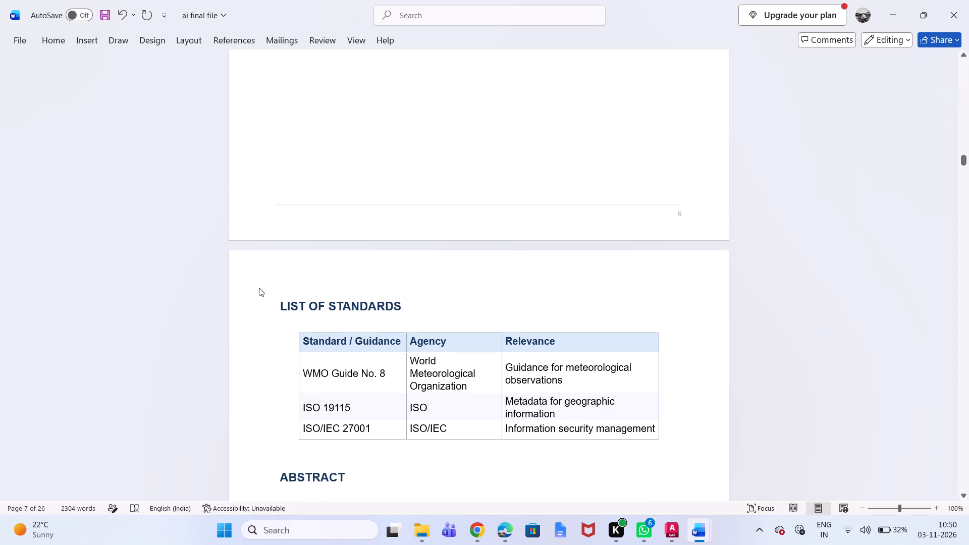
Insert two blank lines above the LIST OF STANDARDS heading.
{"action": "left_click", "coordinate": [263, 293]}
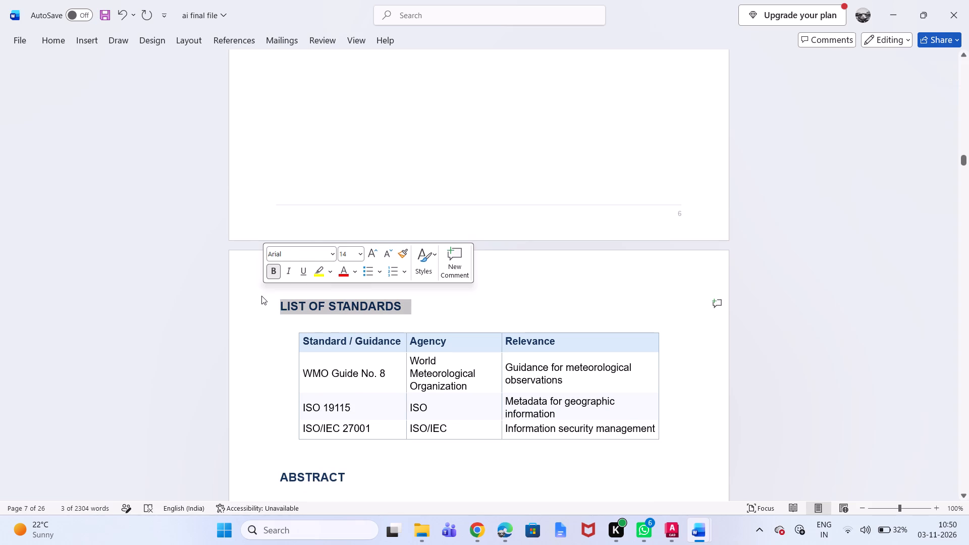
{"action": "left_click", "coordinate": [258, 300]}
{"action": "left_click", "coordinate": [274, 301]}
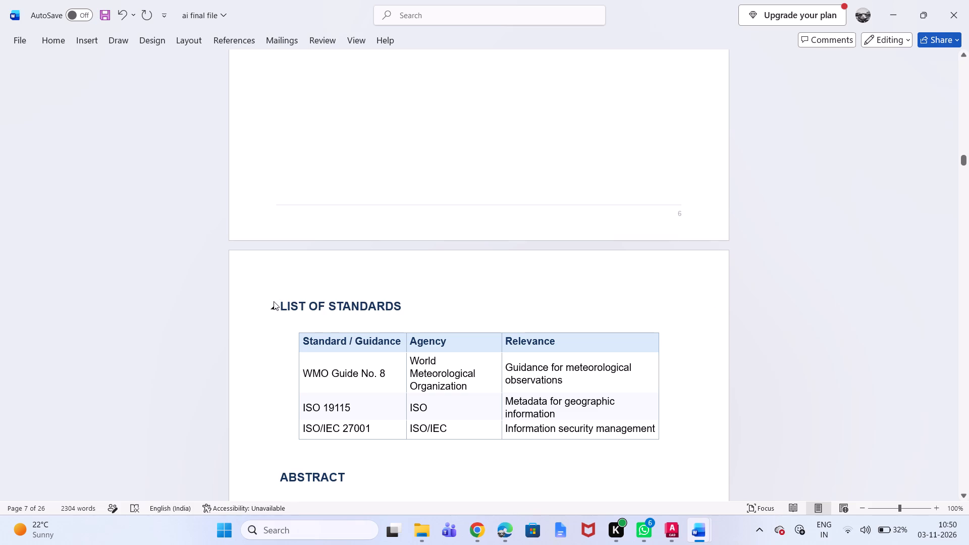
{"action": "key", "text": "Return"}
{"action": "key", "text": "Return"}
Insert blank lines between the standards table and the ABSTRACT heading so that the abstract starts on the next page.
{"action": "scroll", "coordinate": [274, 301], "scroll_direction": "down", "scroll_amount": 1}
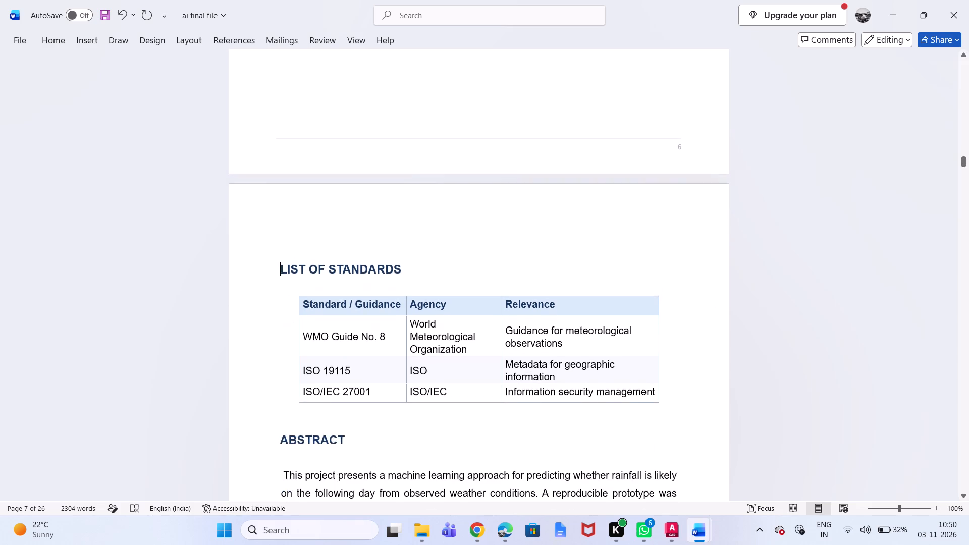
{"action": "scroll", "coordinate": [274, 301], "scroll_direction": "down", "scroll_amount": 1}
{"action": "left_click", "coordinate": [283, 338]}
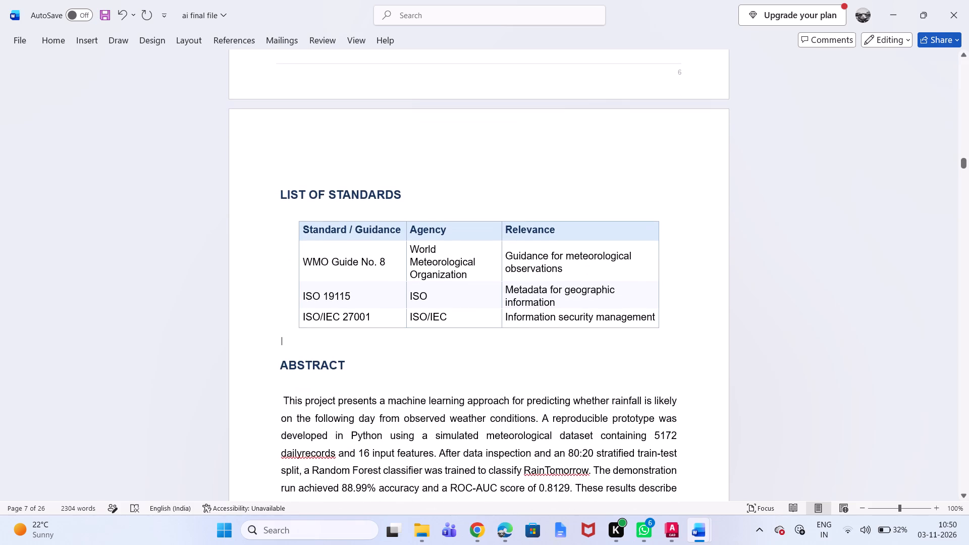
{"action": "key", "text": "Return"}
{"action": "key", "text": "Return"}
{"action": "key", "text": "Return"}
{"action": "key", "text": "Return"}
{"action": "key", "text": "Return"}
{"action": "key", "text": "Return"}
{"action": "key", "text": "Return"}
{"action": "key", "text": "Return"}
{"action": "key", "text": "Return"}
{"action": "key", "text": "Return"}
{"action": "key", "text": "Return"}
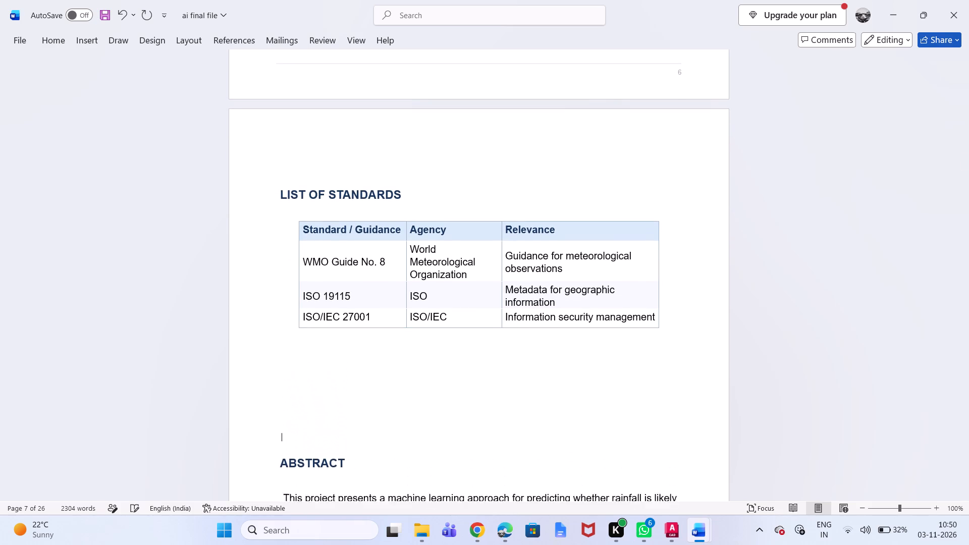
{"action": "key", "text": "Return"}
{"action": "key", "text": "Return"}
{"action": "key", "text": "Return"}
{"action": "key", "text": "Return"}
{"action": "key", "text": "Return"}
{"action": "key", "text": "Return"}
{"action": "scroll", "coordinate": [283, 338], "scroll_direction": "down", "scroll_amount": 2}
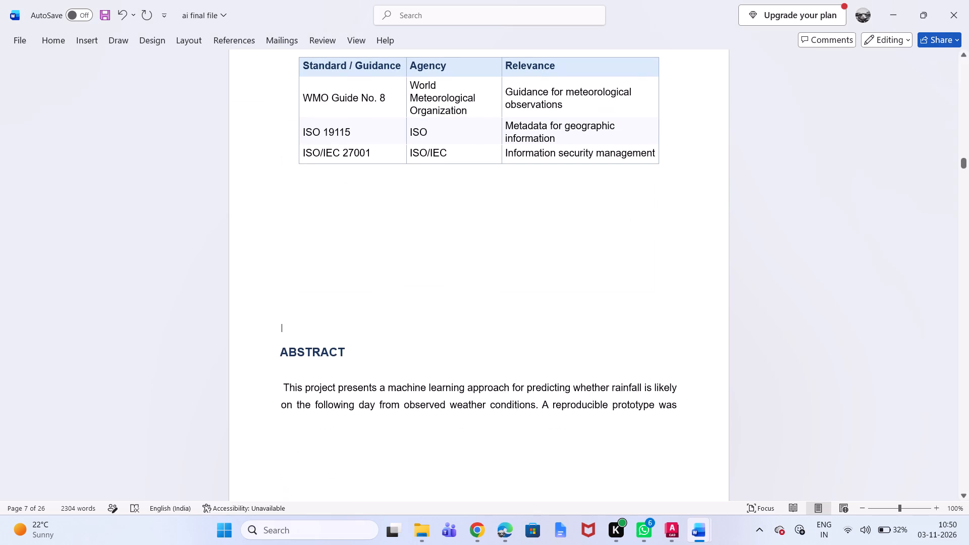
{"action": "key", "text": "Return"}
{"action": "key", "text": "Return"}
{"action": "key", "text": "Return"}
{"action": "key", "text": "Return"}
{"action": "key", "text": "Return"}
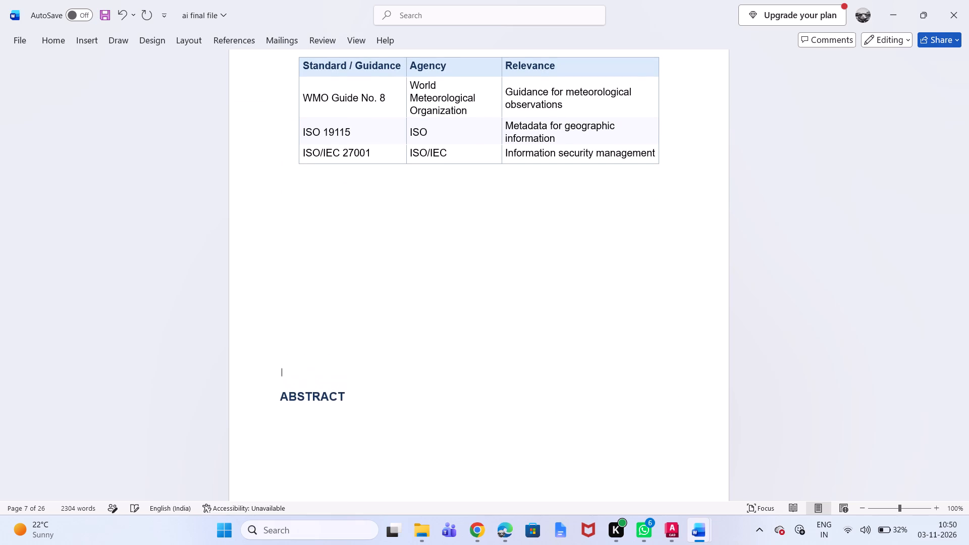
{"action": "key", "text": "Return"}
Set the line spacing of the whole standards table to 1.5.
{"action": "scroll", "coordinate": [402, 204], "scroll_direction": "up", "scroll_amount": 1}
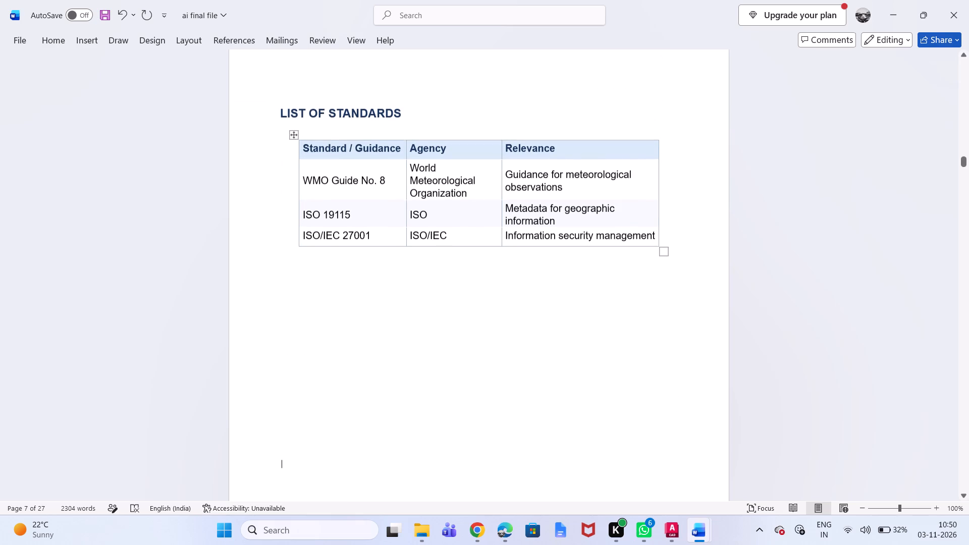
{"action": "left_click_drag", "start_coordinate": [299, 142], "coordinate": [674, 263]}
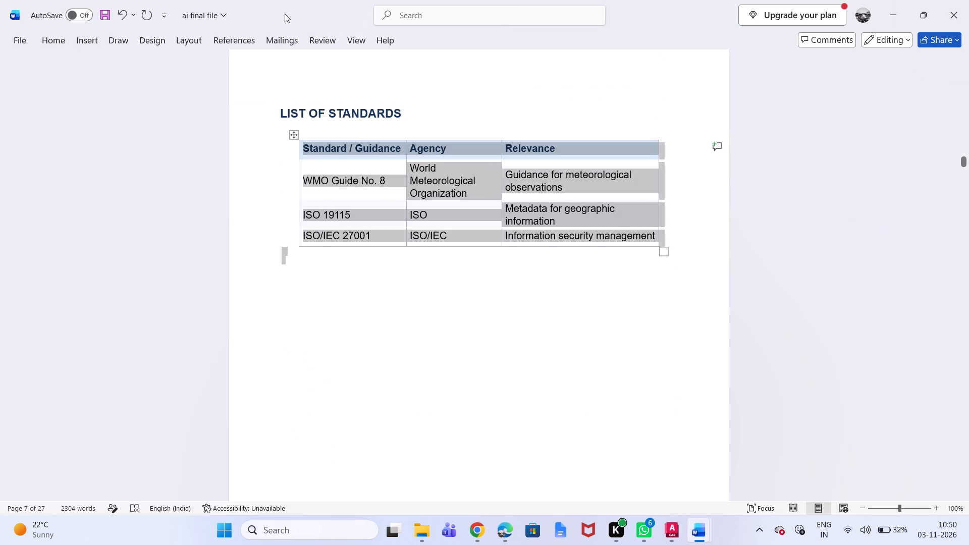
{"action": "left_click", "coordinate": [48, 44]}
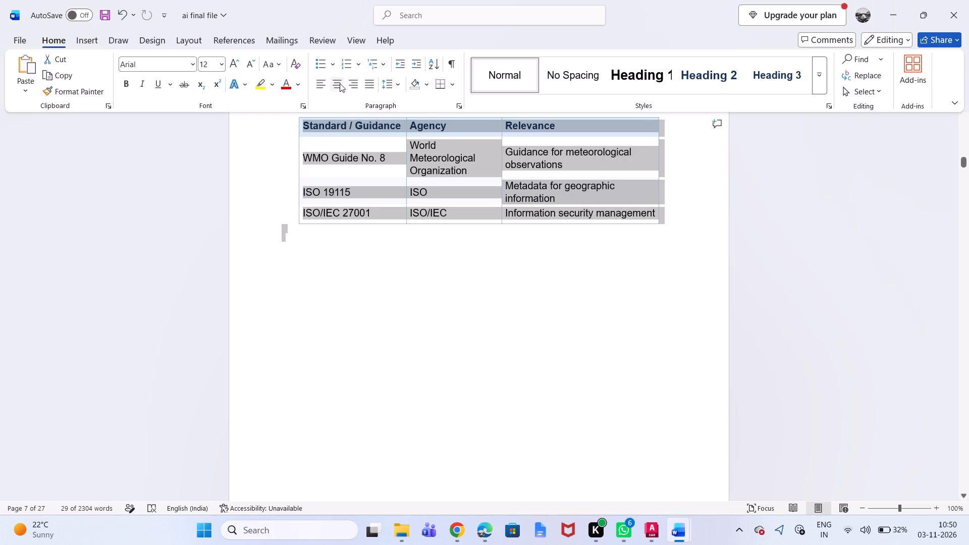
{"action": "left_click", "coordinate": [393, 88]}
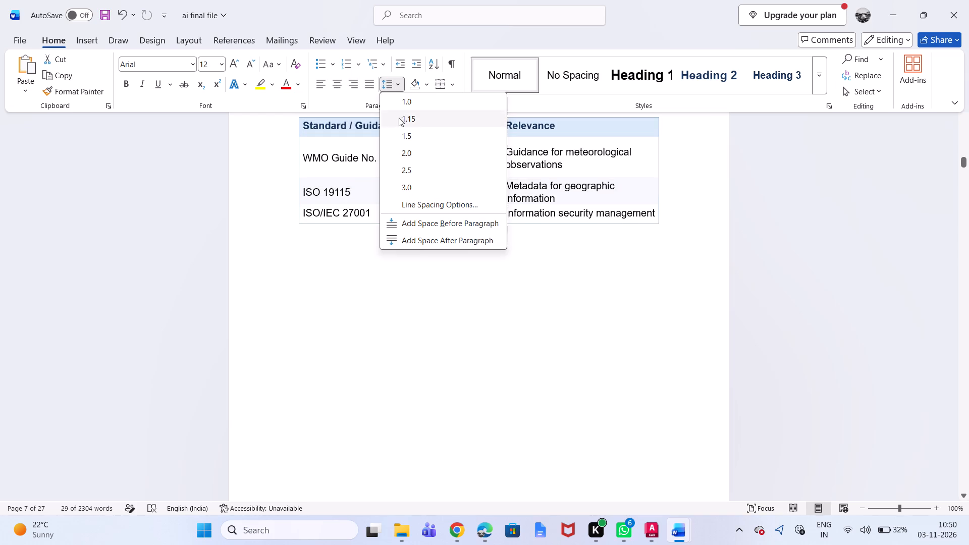
{"action": "left_click", "coordinate": [401, 135]}
{"action": "left_click", "coordinate": [194, 229]}
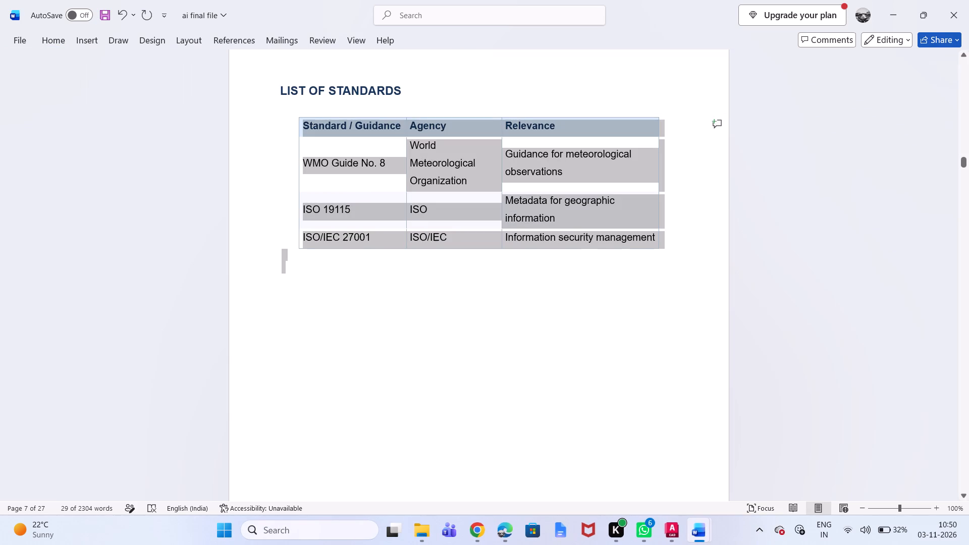
{"action": "left_click", "coordinate": [194, 229]}
{"action": "scroll", "coordinate": [194, 229], "scroll_direction": "down", "scroll_amount": 5}
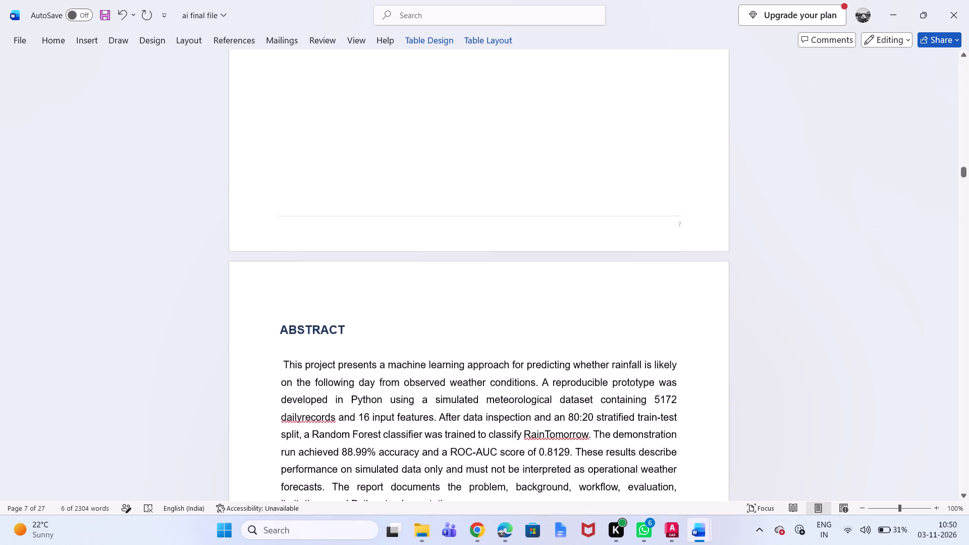
{"action": "scroll", "coordinate": [194, 229], "scroll_direction": "down", "scroll_amount": 2}
{"action": "scroll", "coordinate": [194, 229], "scroll_direction": "up", "scroll_amount": 1}
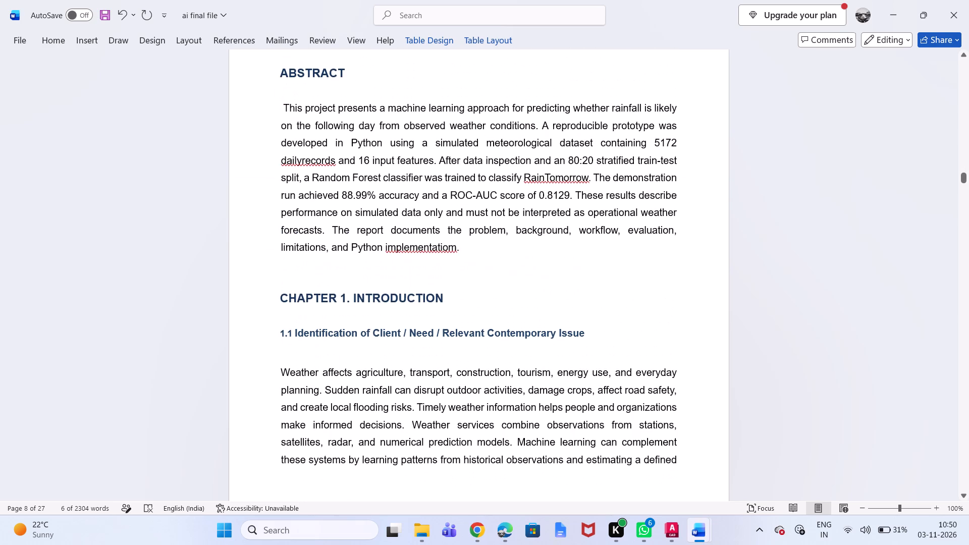
{"action": "left_click", "coordinate": [503, 536]}
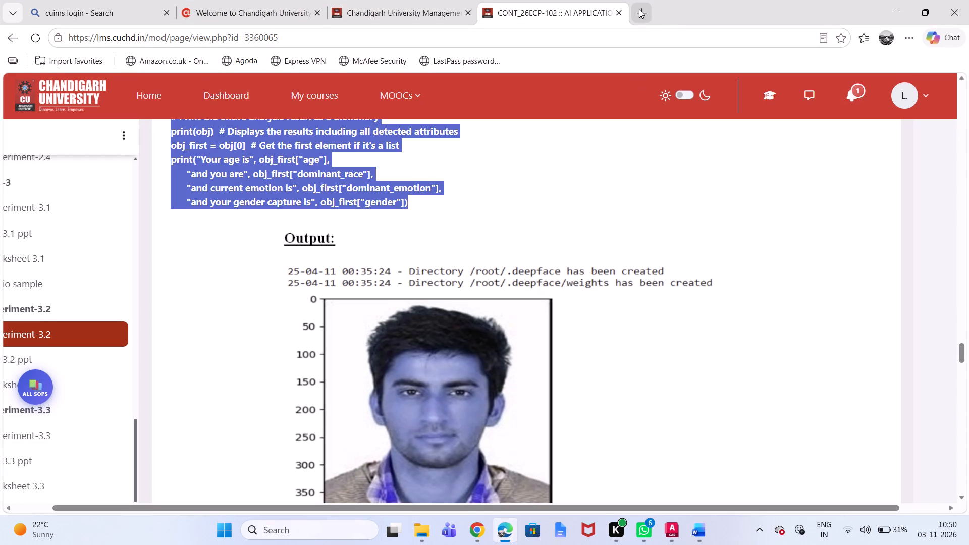
{"action": "left_click", "coordinate": [642, 8]}
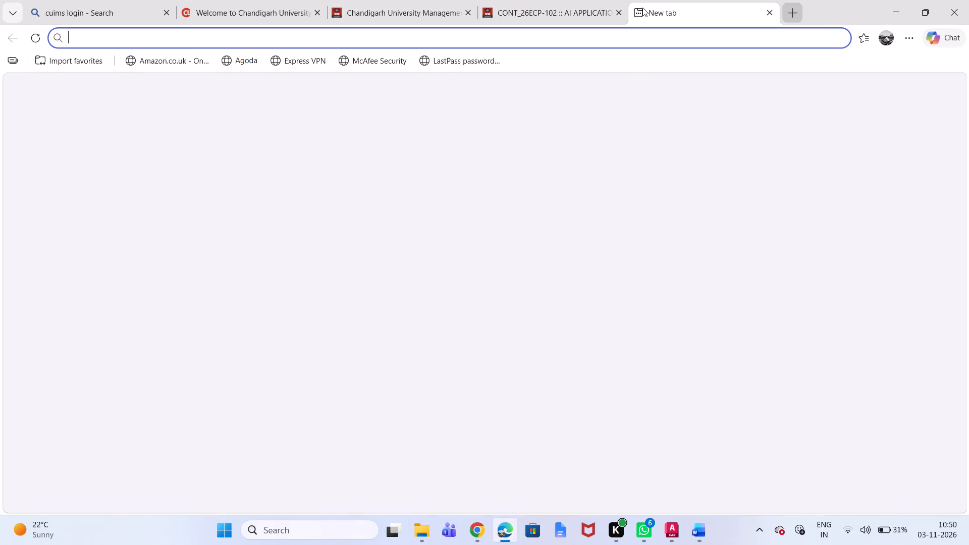
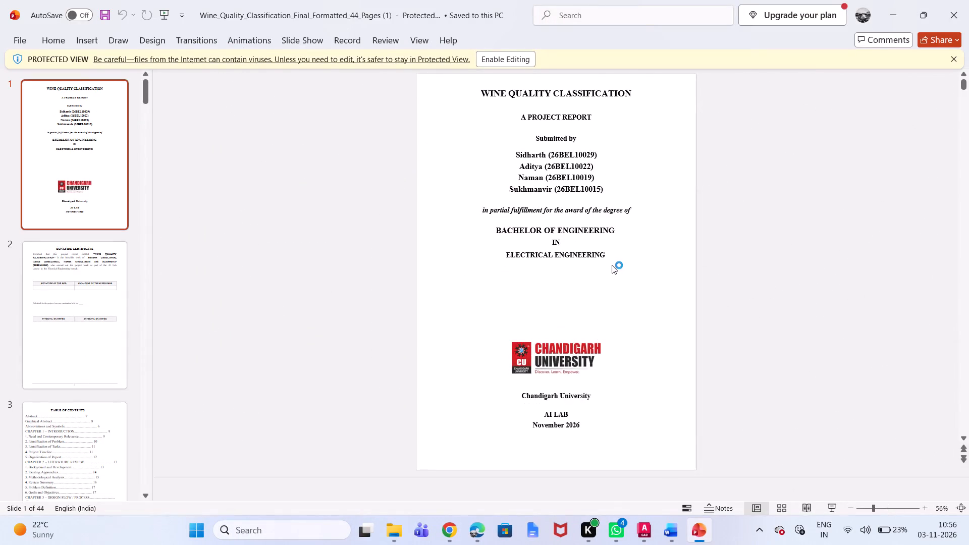
Take the Wine Quality Classification presentation out of Protected View so that its slides can be edited.
{"action": "scroll", "coordinate": [612, 265], "scroll_direction": "up", "scroll_amount": 1}
{"action": "scroll", "coordinate": [587, 182], "scroll_direction": "down", "scroll_amount": 2}
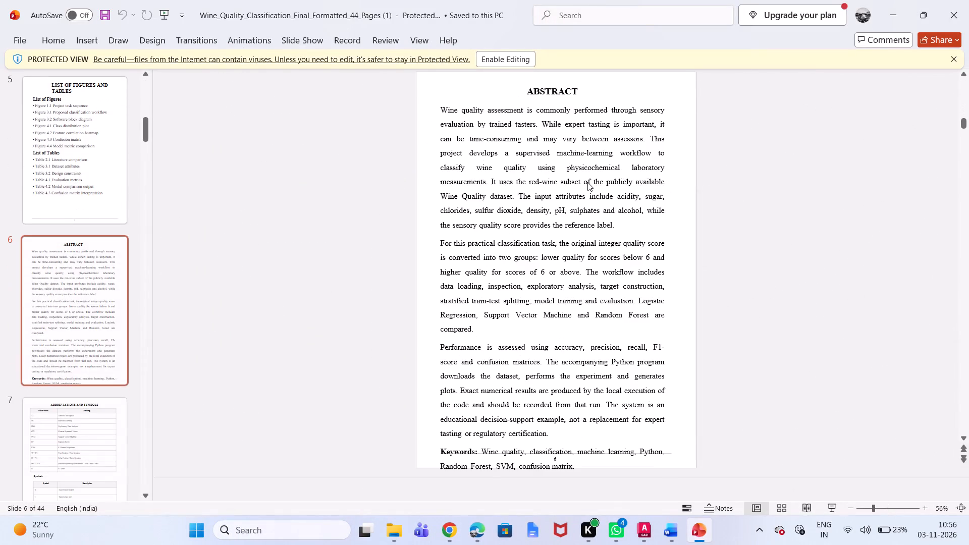
{"action": "left_click", "coordinate": [112, 415]}
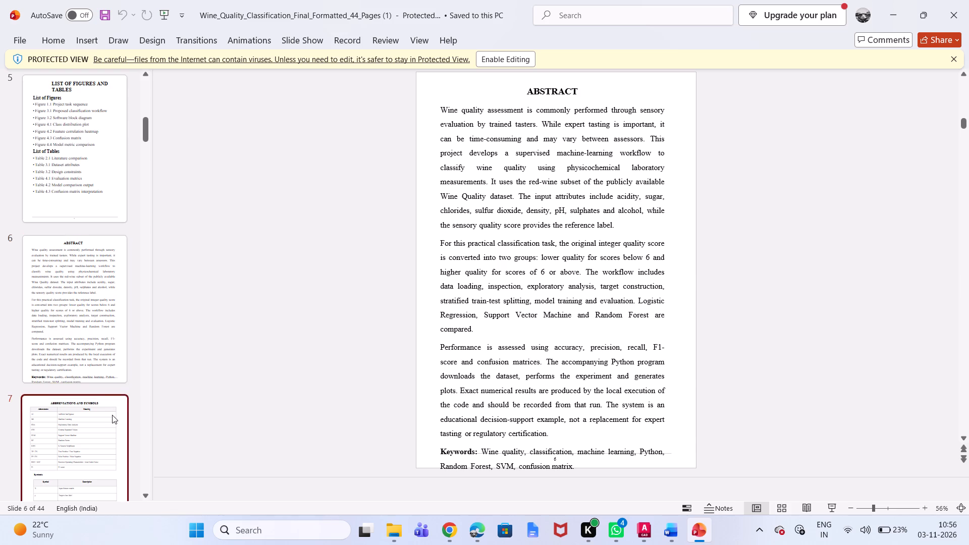
{"action": "scroll", "coordinate": [571, 187], "scroll_direction": "up", "scroll_amount": 1}
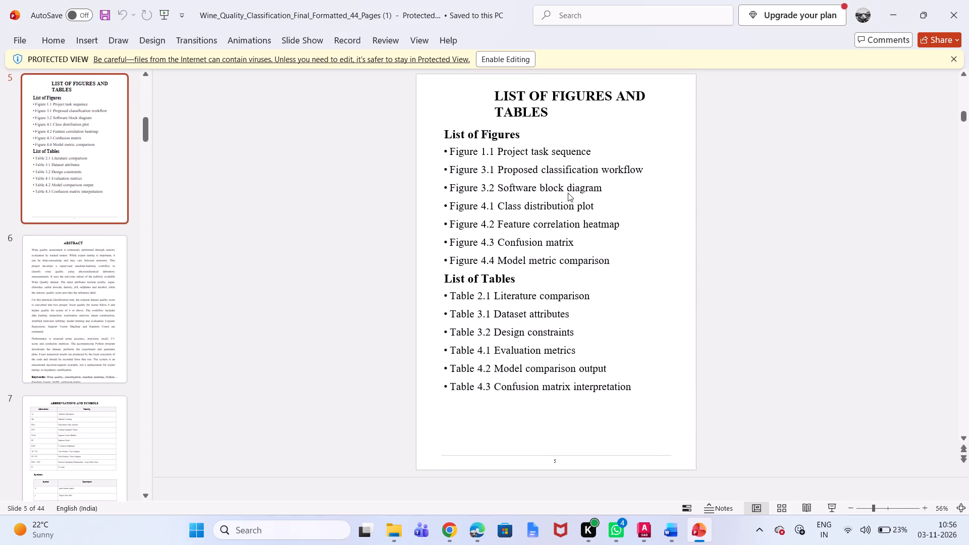
{"action": "left_click", "coordinate": [524, 56]}
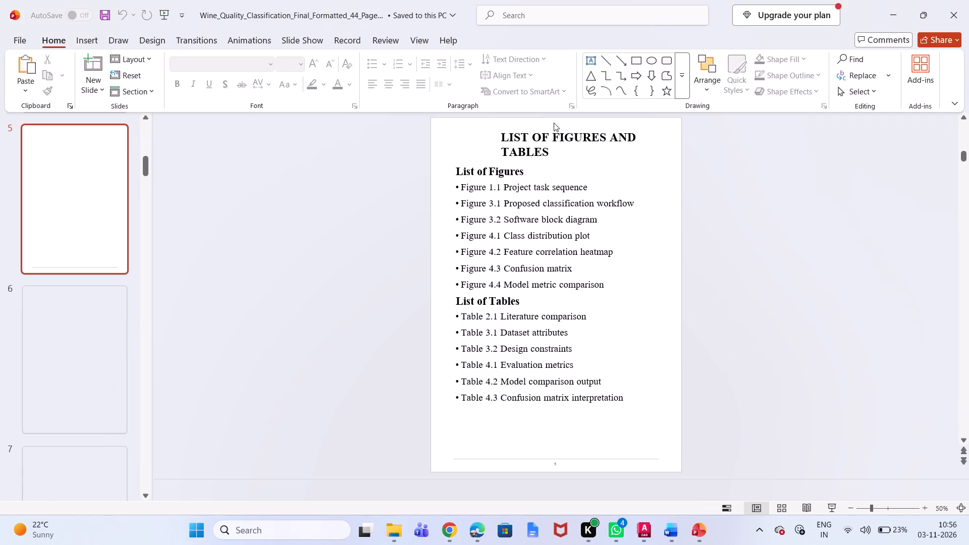
Review the front matter of the Wine Quality Classification presentation, from the bonafide certificate and contents to the abstract and graphical abstract.
{"action": "scroll", "coordinate": [569, 178], "scroll_direction": "up", "scroll_amount": 2}
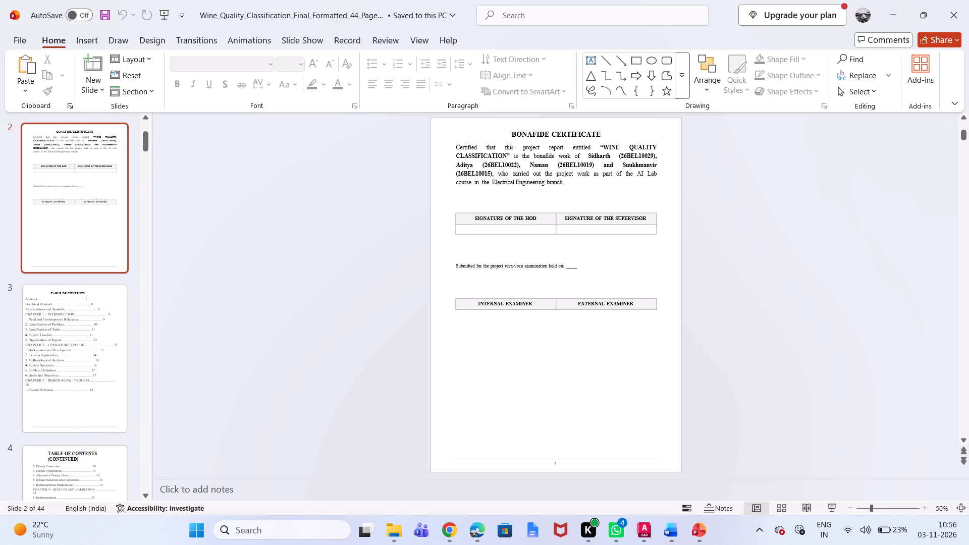
{"action": "scroll", "coordinate": [569, 178], "scroll_direction": "up", "scroll_amount": 1}
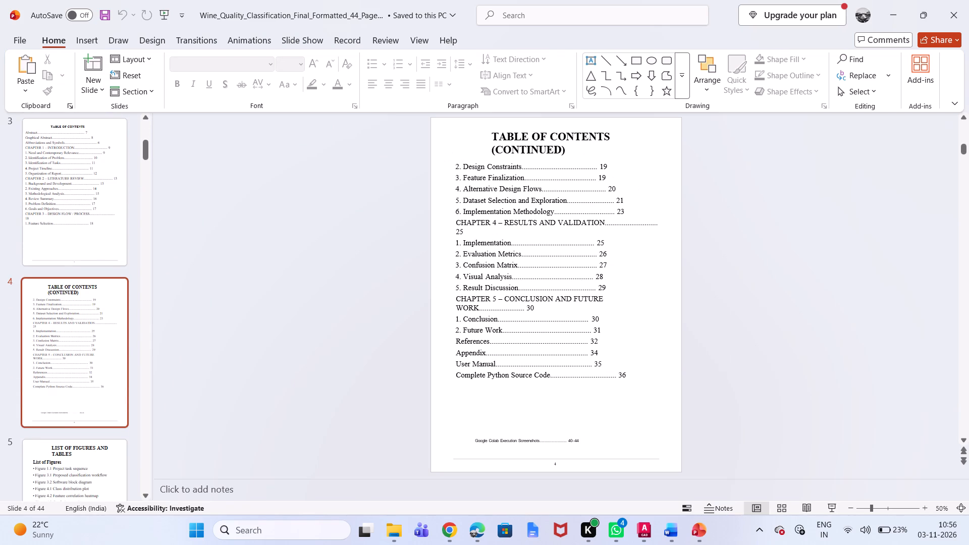
{"action": "scroll", "coordinate": [569, 178], "scroll_direction": "down", "scroll_amount": 1}
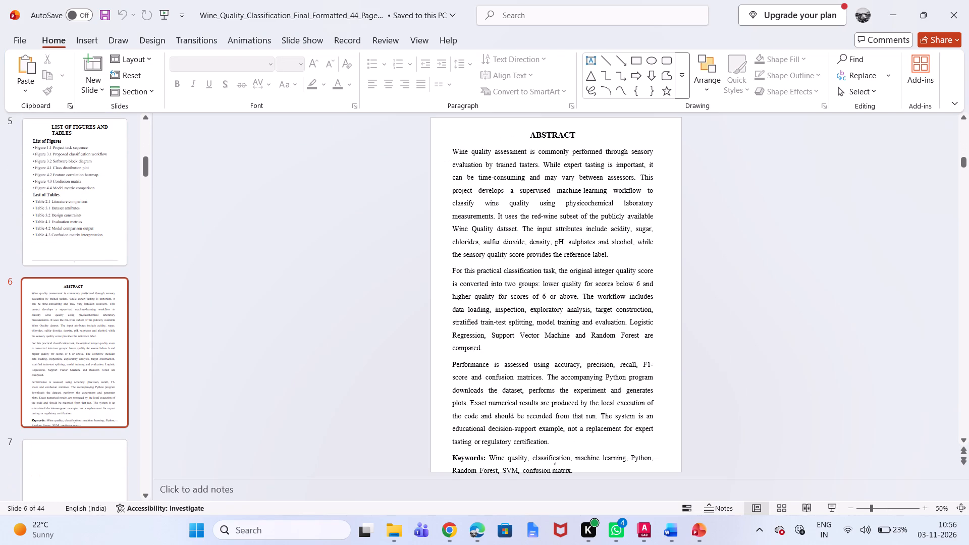
{"action": "scroll", "coordinate": [569, 178], "scroll_direction": "down", "scroll_amount": 4}
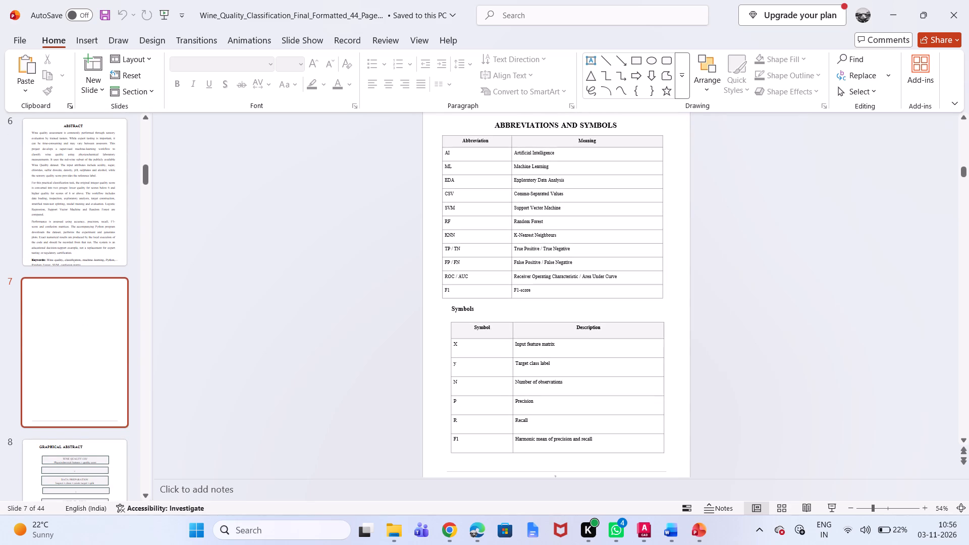
{"action": "scroll", "coordinate": [569, 178], "scroll_direction": "down", "scroll_amount": 1}
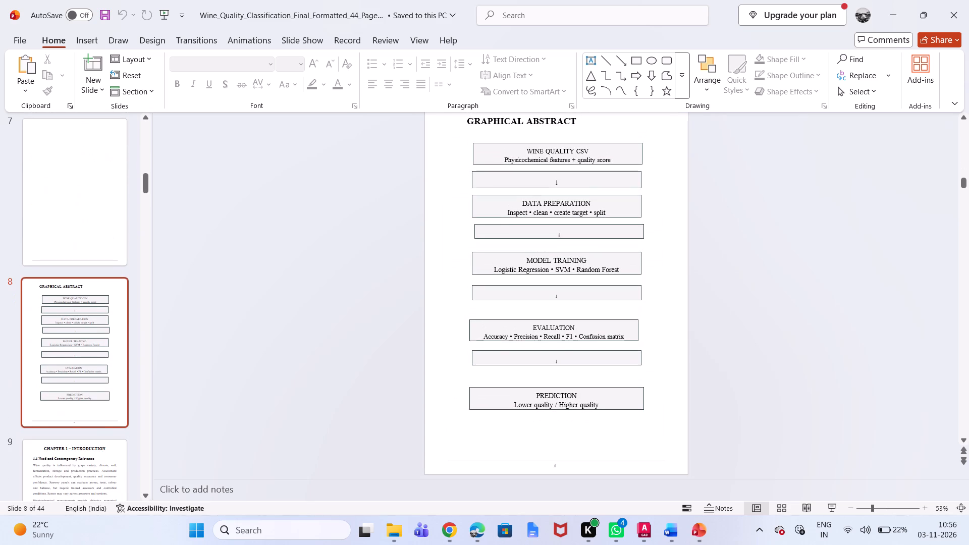
Read through the introduction, literature review and design flow chapters of the wine quality report, up to dataset selection.
{"action": "scroll", "coordinate": [569, 178], "scroll_direction": "down", "scroll_amount": 1}
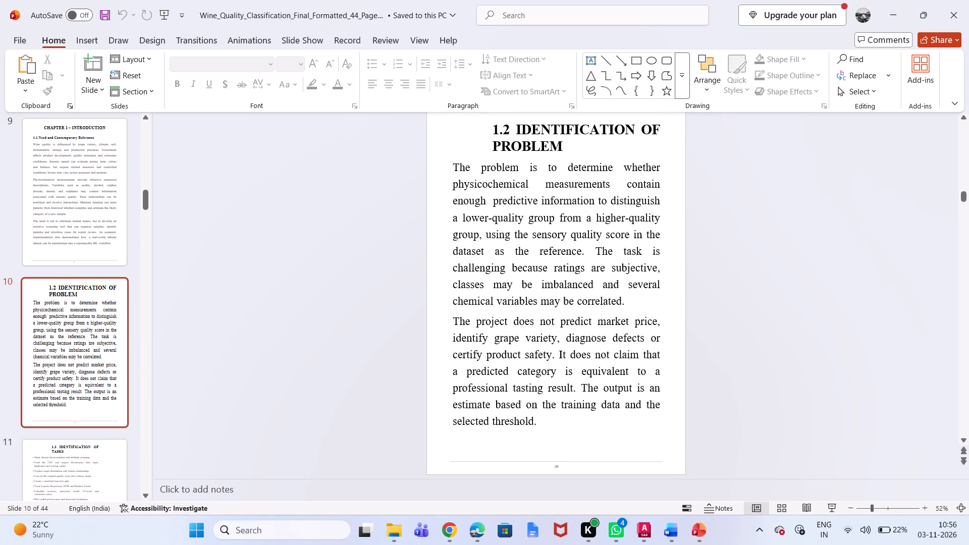
{"action": "scroll", "coordinate": [569, 178], "scroll_direction": "down", "scroll_amount": 2}
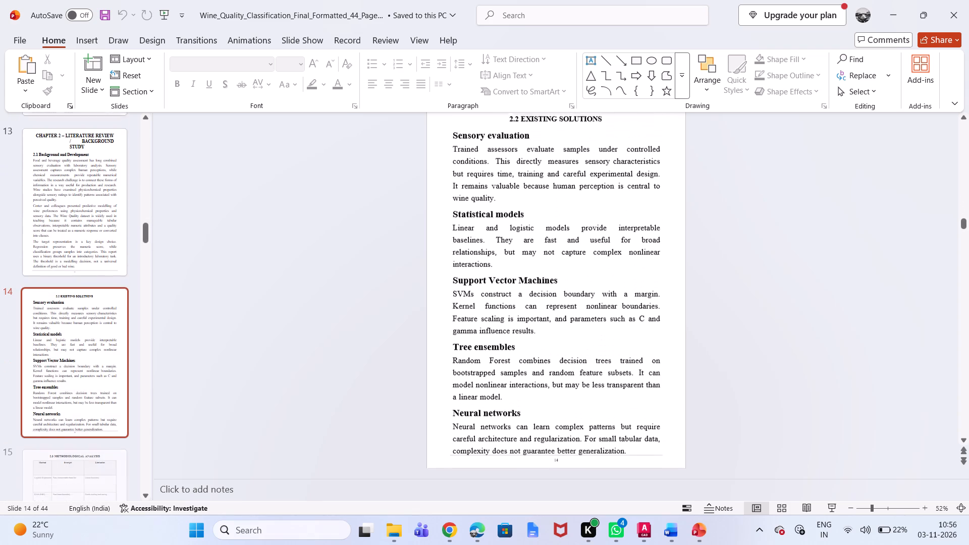
{"action": "scroll", "coordinate": [569, 178], "scroll_direction": "down", "scroll_amount": 2}
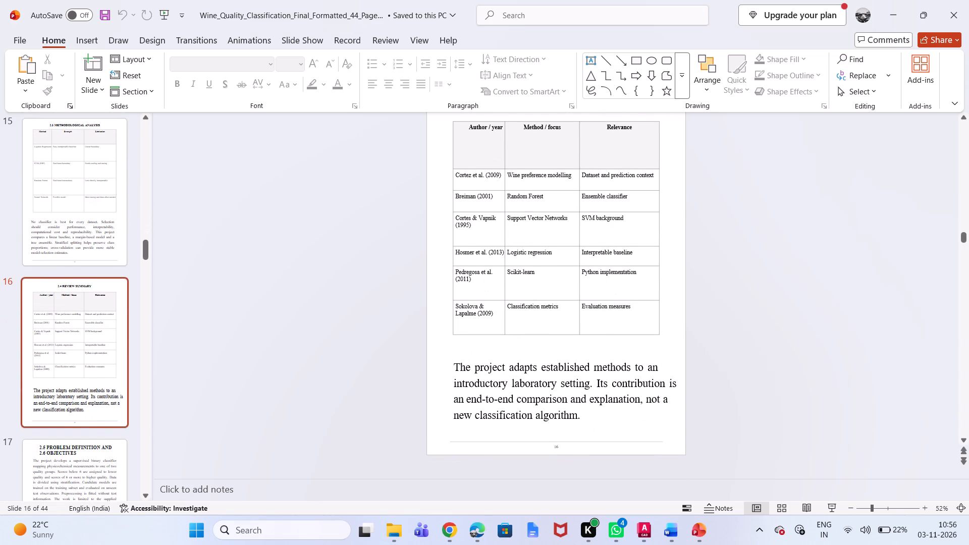
{"action": "scroll", "coordinate": [568, 172], "scroll_direction": "down", "scroll_amount": 2}
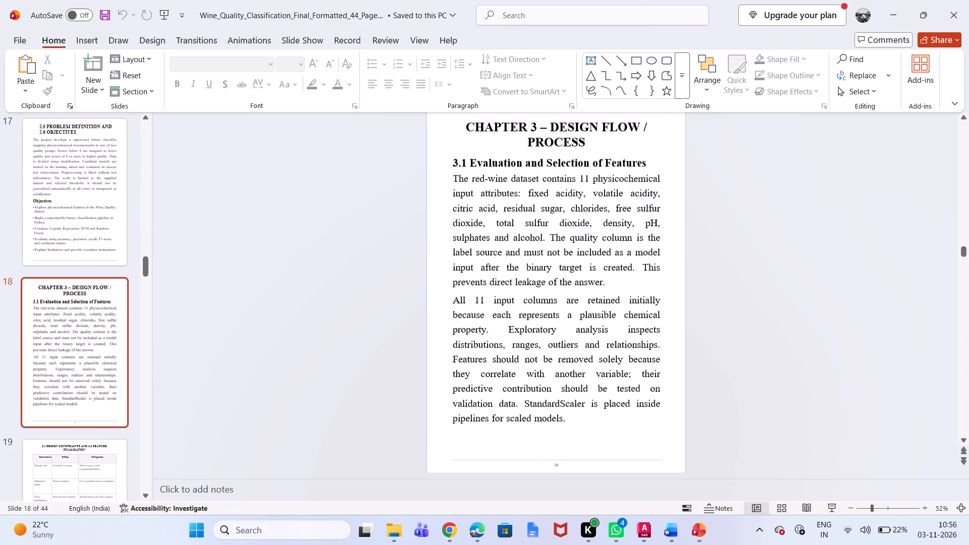
{"action": "scroll", "coordinate": [568, 172], "scroll_direction": "down", "scroll_amount": 3}
{"action": "key", "text": "Down"}
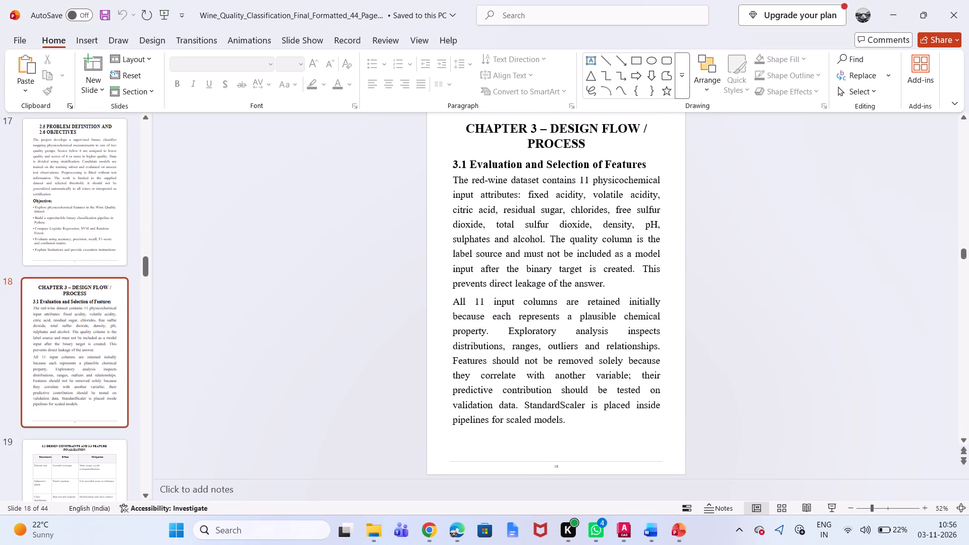
{"action": "key", "text": "Down"}
{"action": "key", "text": "Down"}
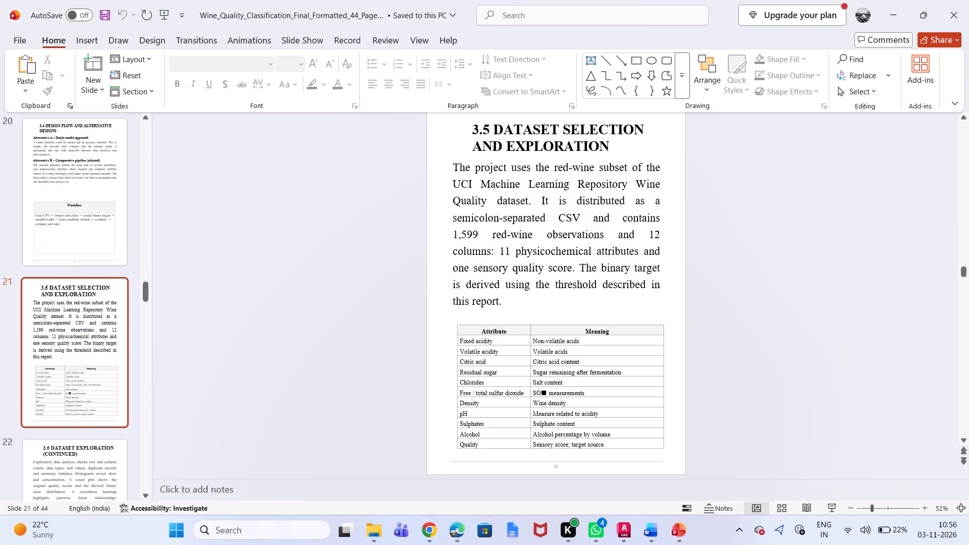
{"action": "key", "text": "Up"}
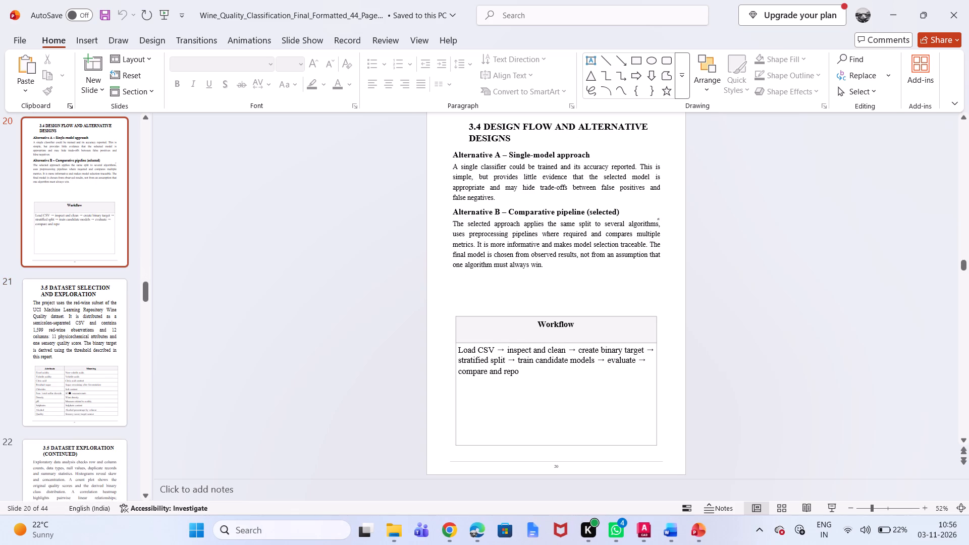
Examine the Chapter 4 results slides, including the confusion matrix, visual analysis and result discussion.
{"action": "key", "text": "Down"}
{"action": "key", "text": "Down"}
{"action": "key", "text": "Down"}
{"action": "key", "text": "Down"}
{"action": "key", "text": "Down"}
{"action": "key", "text": "Down"}
{"action": "key", "text": "Down"}
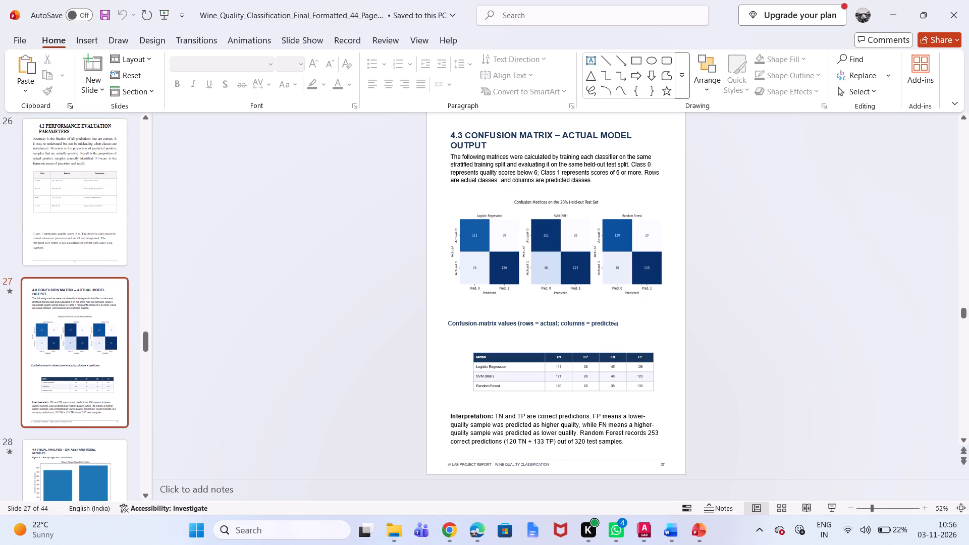
{"action": "key", "text": "Up"}
{"action": "key", "text": "Down"}
{"action": "key", "text": "Down"}
{"action": "key", "text": "Down"}
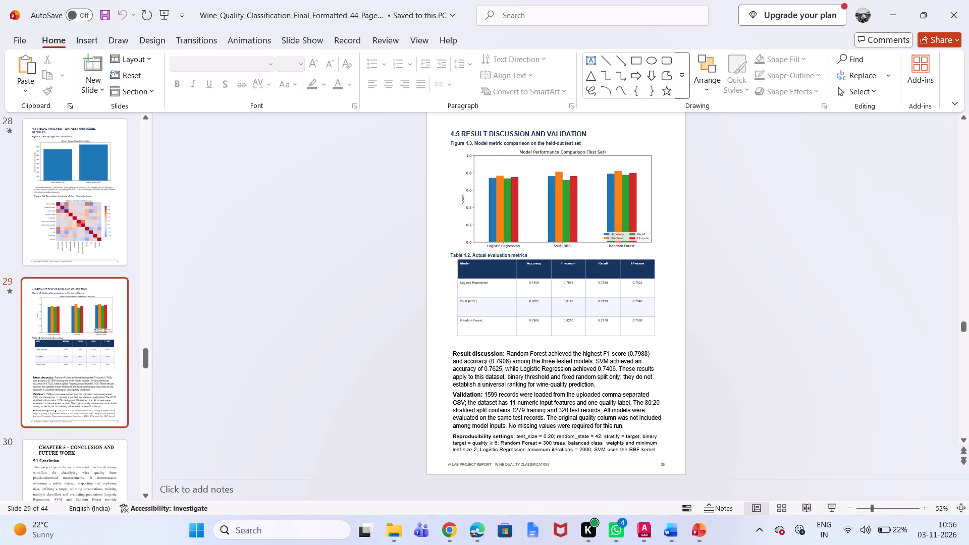
{"action": "key", "text": "Up"}
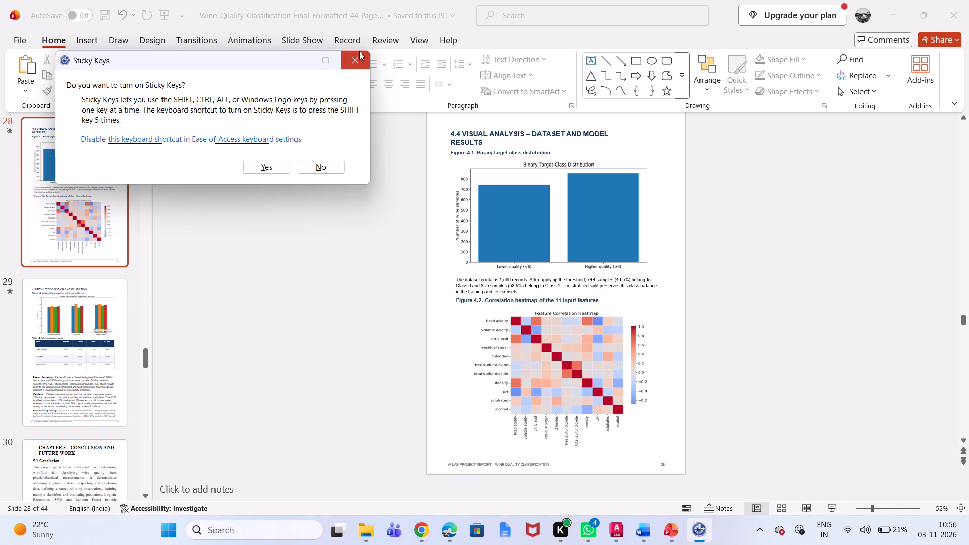
Review the slides from the Chapter 4 confusion matrix through conclusion, future work, references and project checklist to the user manual.
{"action": "key", "text": "Up"}
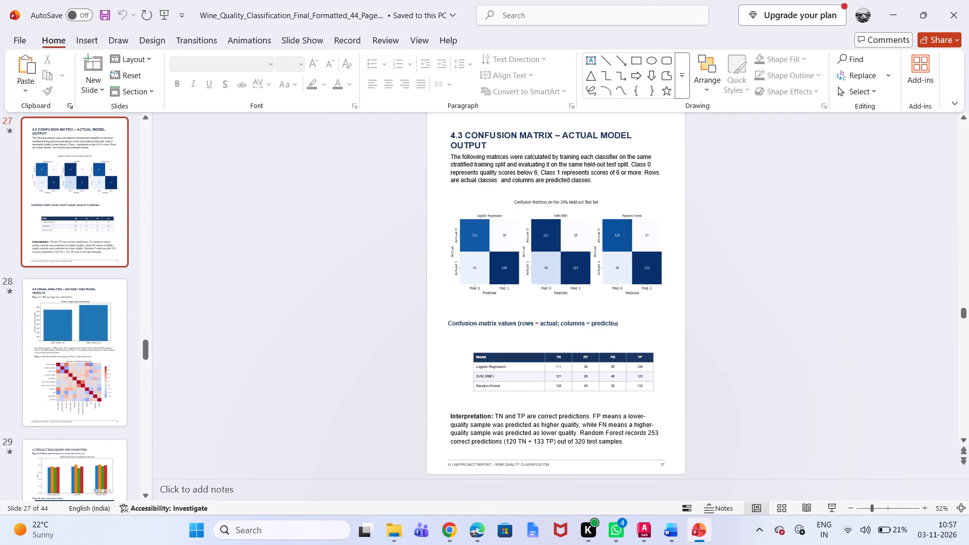
{"action": "key", "text": "Down"}
{"action": "key", "text": "Down"}
{"action": "key", "text": "Down"}
{"action": "key", "text": "Down"}
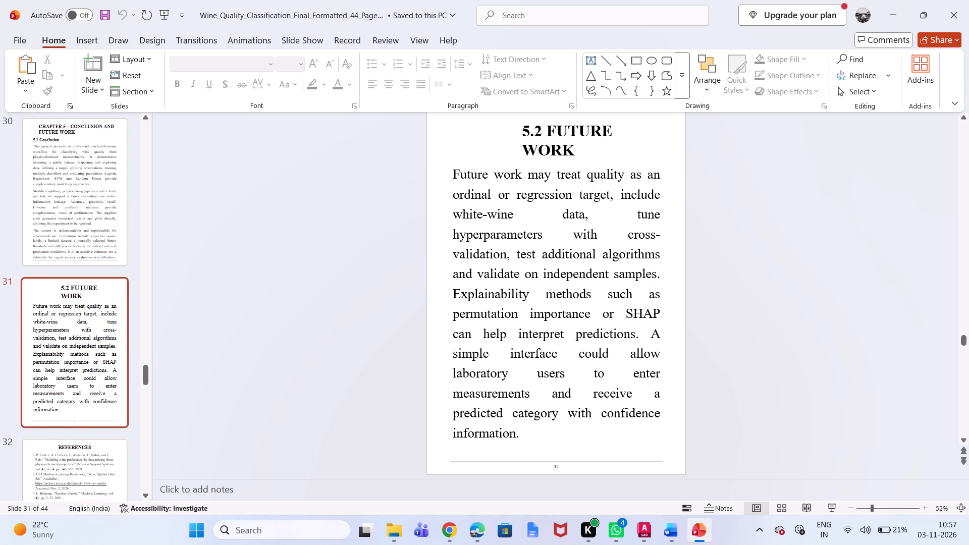
{"action": "key", "text": "Down"}
{"action": "key", "text": "Down"}
{"action": "key", "text": "Down"}
{"action": "key", "text": "Down"}
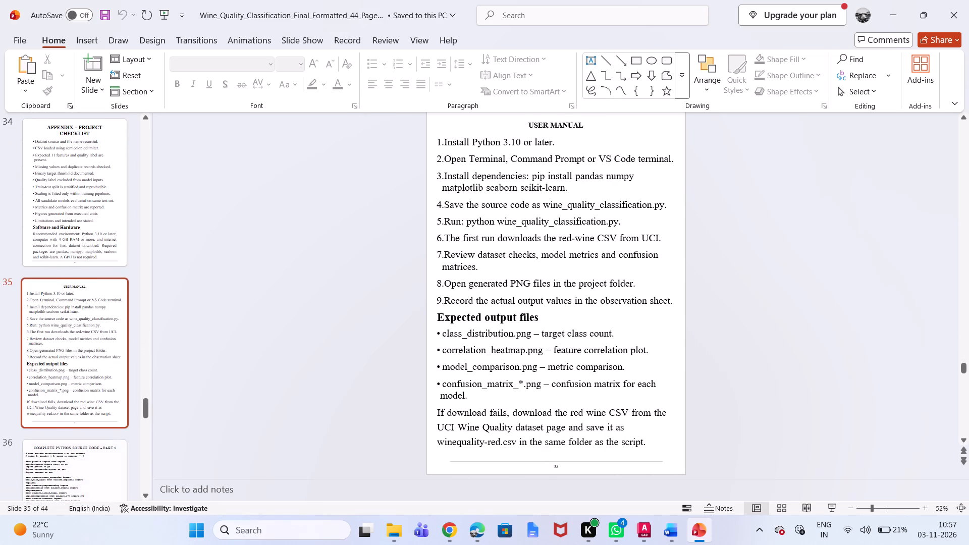
Look through the Python source code and Google Colab execution appendix slides, up to the evaluation results and confusion matrices.
{"action": "key", "text": "Down"}
{"action": "key", "text": "Down"}
{"action": "key", "text": "Down"}
{"action": "key", "text": "Down"}
{"action": "key", "text": "Down"}
{"action": "key", "text": "Down"}
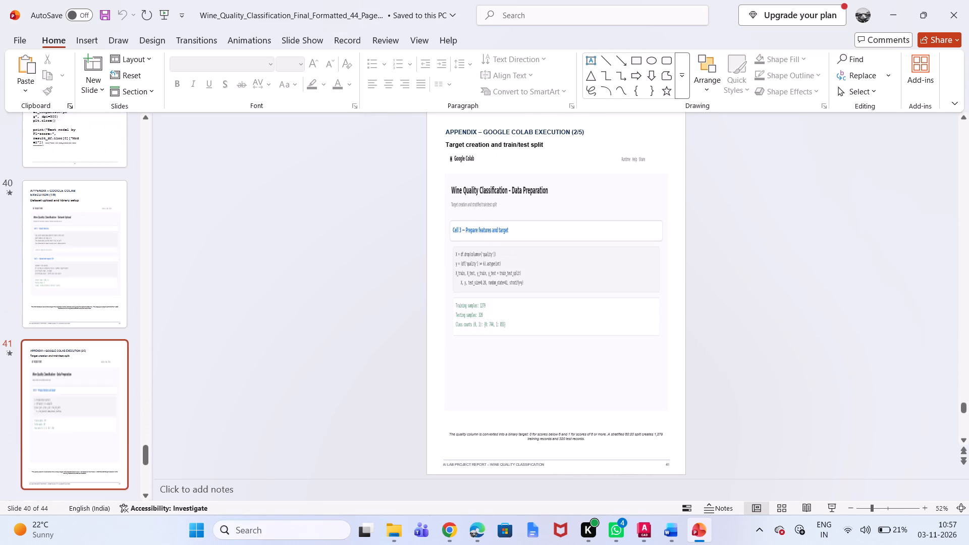
{"action": "key", "text": "Down"}
{"action": "key", "text": "Down"}
{"action": "key", "text": "Down"}
{"action": "key", "text": "Down"}
{"action": "key", "text": "Down"}
{"action": "key", "text": "Down"}
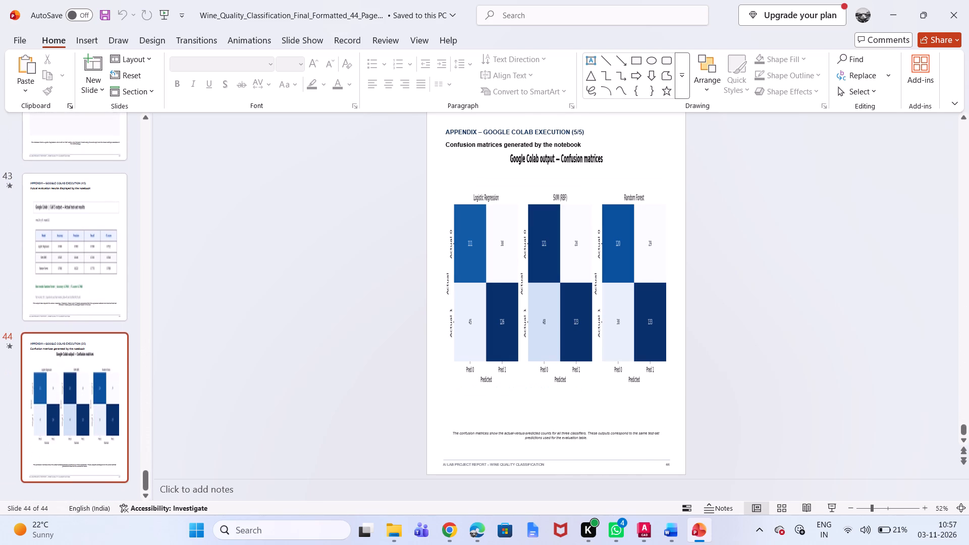
{"action": "key", "text": "Down"}
{"action": "key", "text": "Up"}
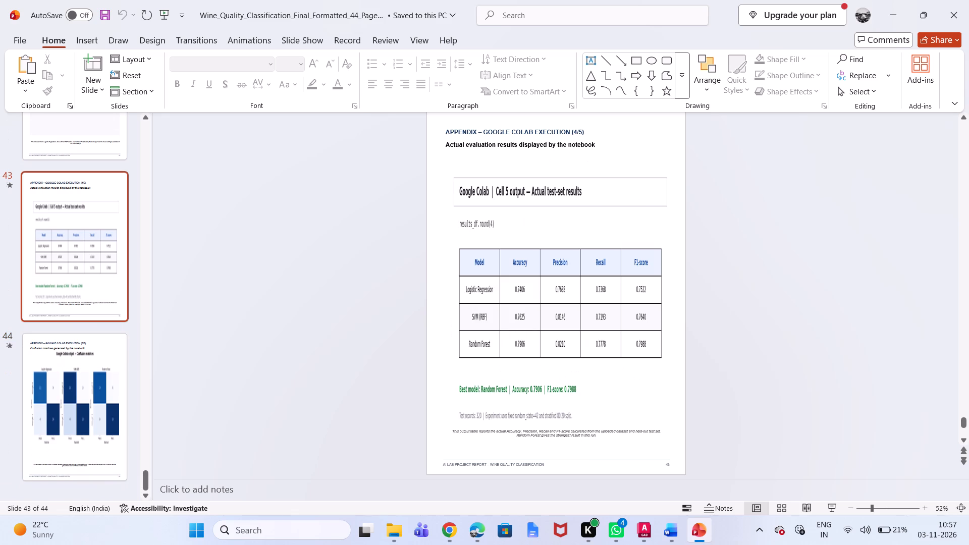
{"action": "key", "text": "Down"}
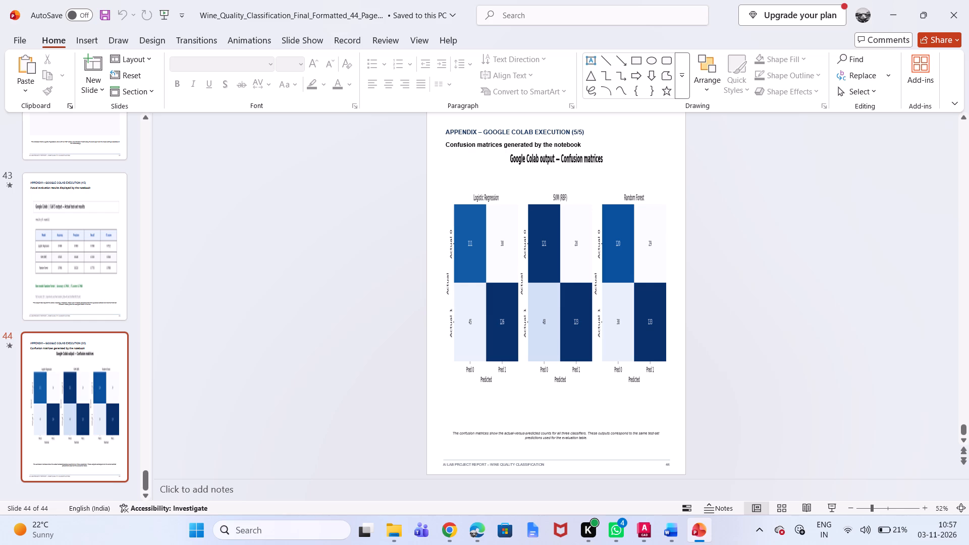
Examine the Google Colab confusion matrices and their caption on the last slide, slide 44, up close and as a whole page.
{"action": "scroll", "coordinate": [499, 356], "scroll_direction": "down", "scroll_amount": 1}
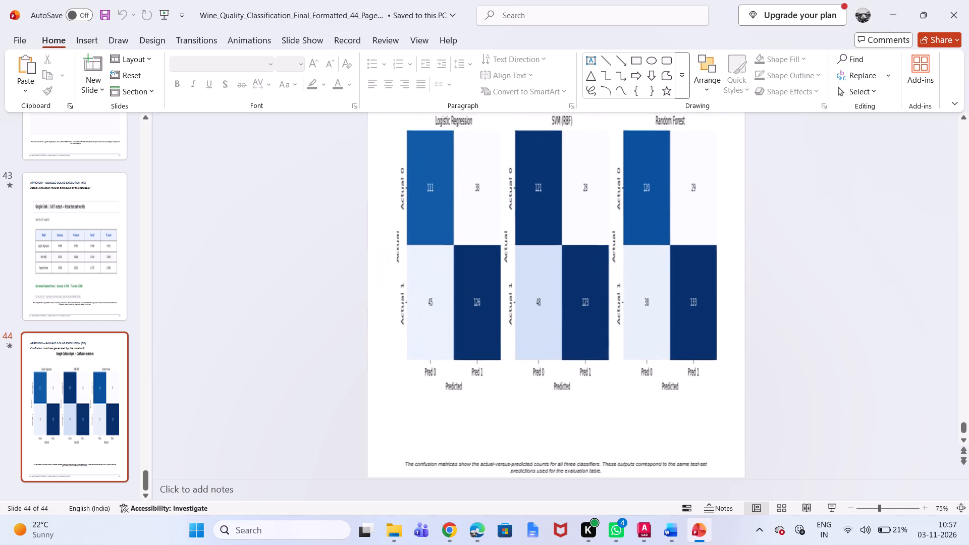
{"action": "scroll", "coordinate": [515, 389], "scroll_direction": "down", "scroll_amount": 3}
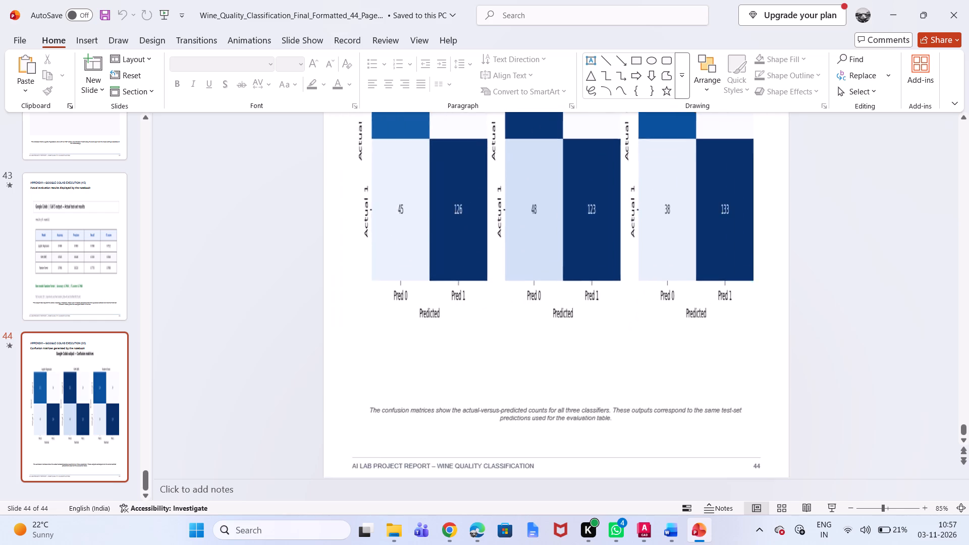
{"action": "scroll", "coordinate": [515, 389], "scroll_direction": "down", "scroll_amount": 2}
{"action": "scroll", "coordinate": [515, 389], "scroll_direction": "right", "scroll_amount": 1}
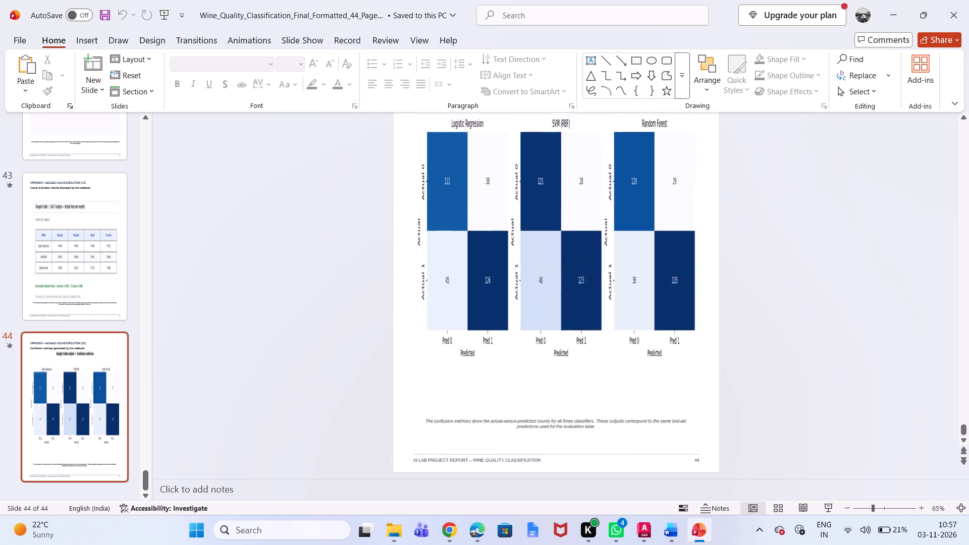
{"action": "scroll", "coordinate": [515, 389], "scroll_direction": "right", "scroll_amount": 1}
{"action": "key", "text": "Down"}
{"action": "key", "text": "Down"}
{"action": "key", "text": "Down"}
{"action": "key", "text": "Down"}
{"action": "key", "text": "Down"}
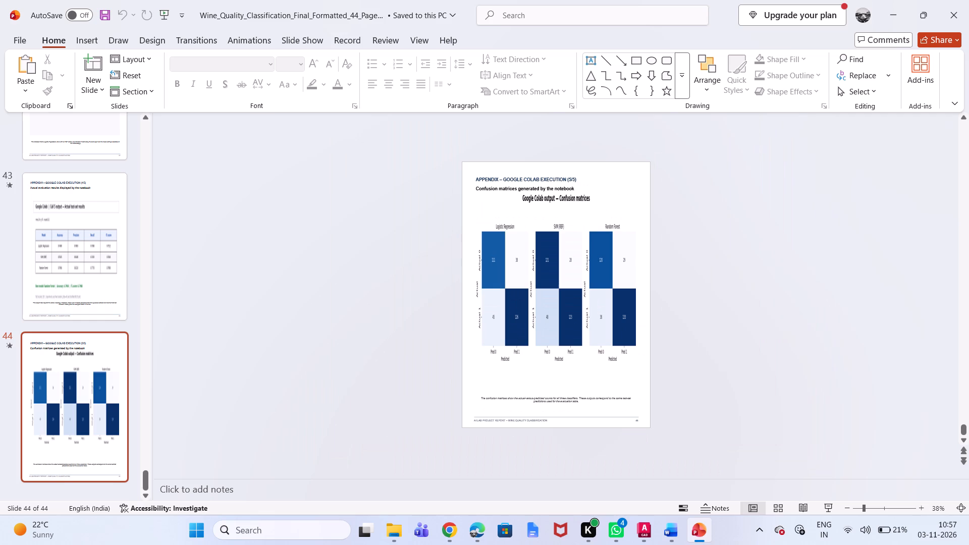